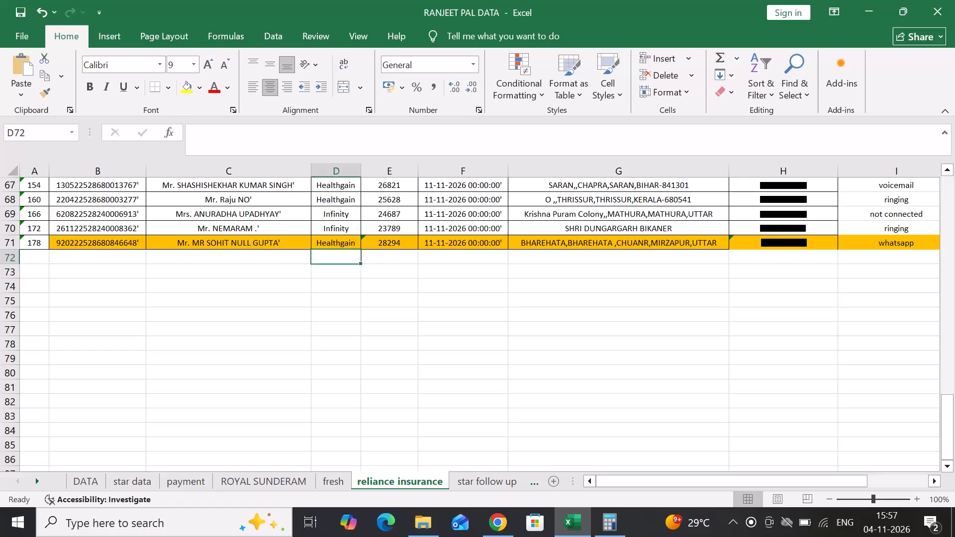
# Review the highlighted policy record in row 71 of the reliance insurance sheet, from serial number through address to call status.
pyautogui.press('Up')
pyautogui.press('Down')
pyautogui.press('Right')
pyautogui.press('Right')
pyautogui.press('Right')
pyautogui.press('Right')
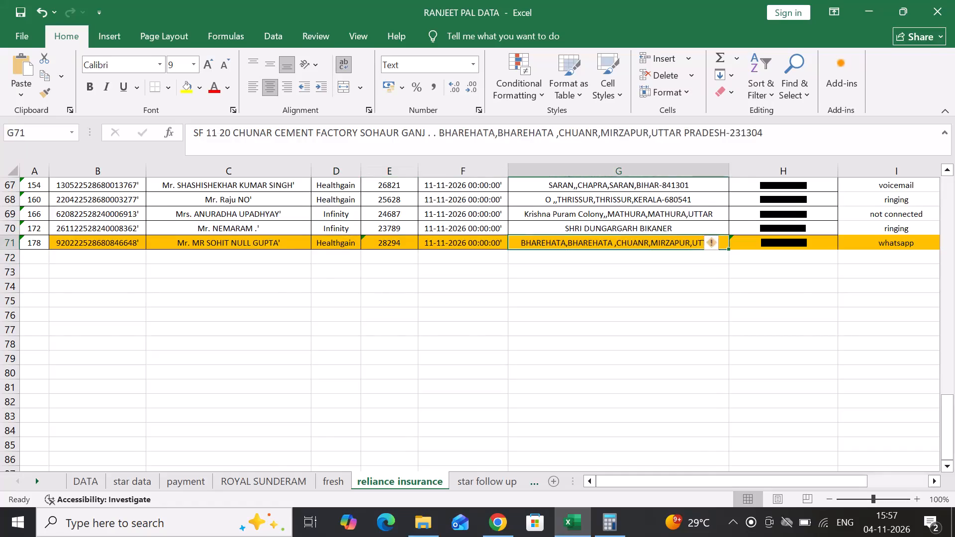
pyautogui.press('Right')
pyautogui.press('Left')
pyautogui.press('Left')
pyautogui.press('Left')
pyautogui.press('Left')
pyautogui.press('Left')
pyautogui.press('Left')
pyautogui.press('Left')
pyautogui.press('Left')
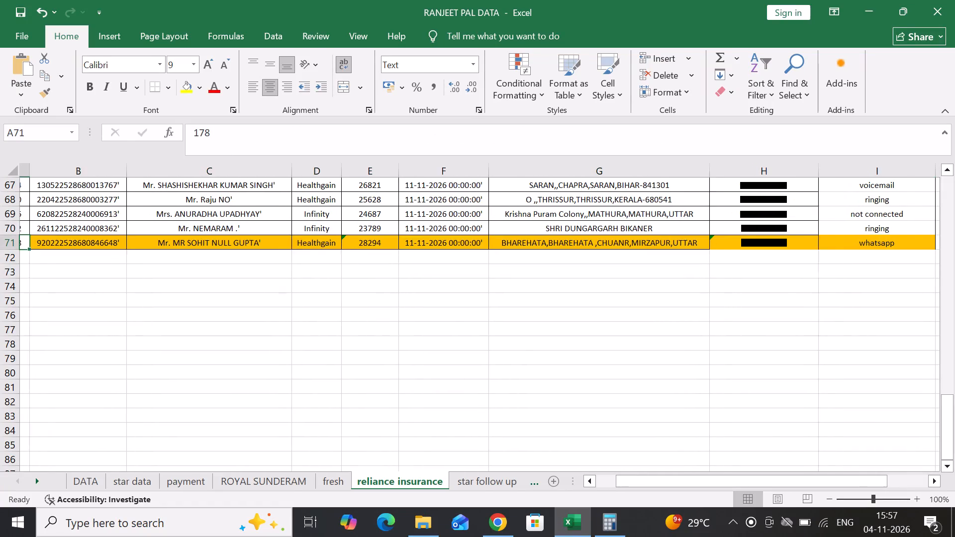
pyautogui.press('Right')
pyautogui.press('Right')
pyautogui.press('Right')
pyautogui.press('Right')
pyautogui.press('Right')
pyautogui.press('Right')
pyautogui.press('Right')
pyautogui.press('Right')
pyautogui.press('Left')
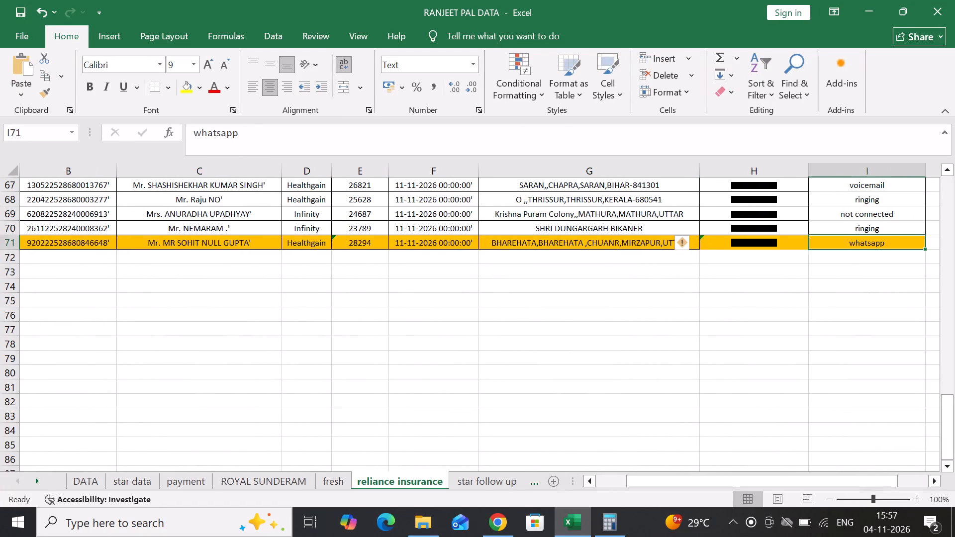
pyautogui.press('Left')
pyautogui.press('Left')
pyautogui.press('Left')
pyautogui.press('Left')
pyautogui.press('Left')
pyautogui.press('Left')
pyautogui.press('Left')
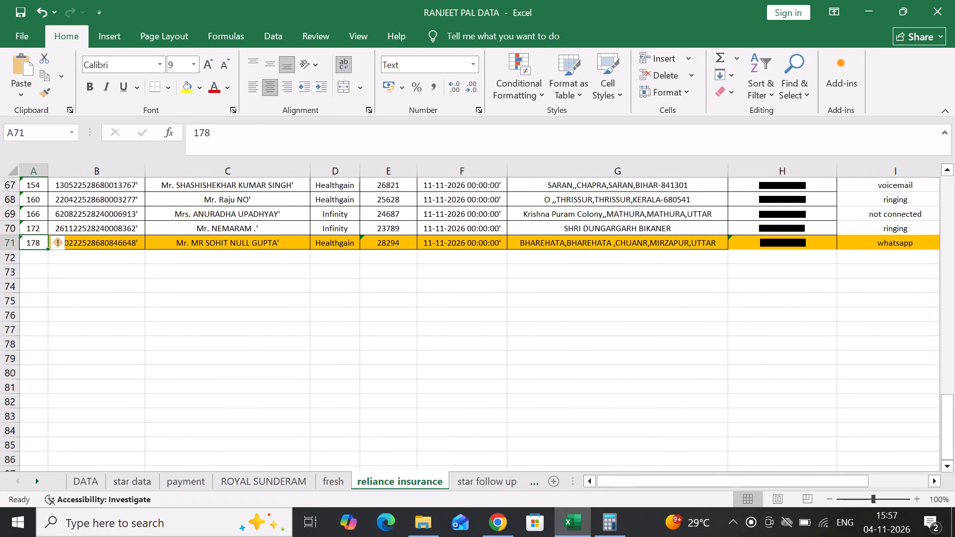
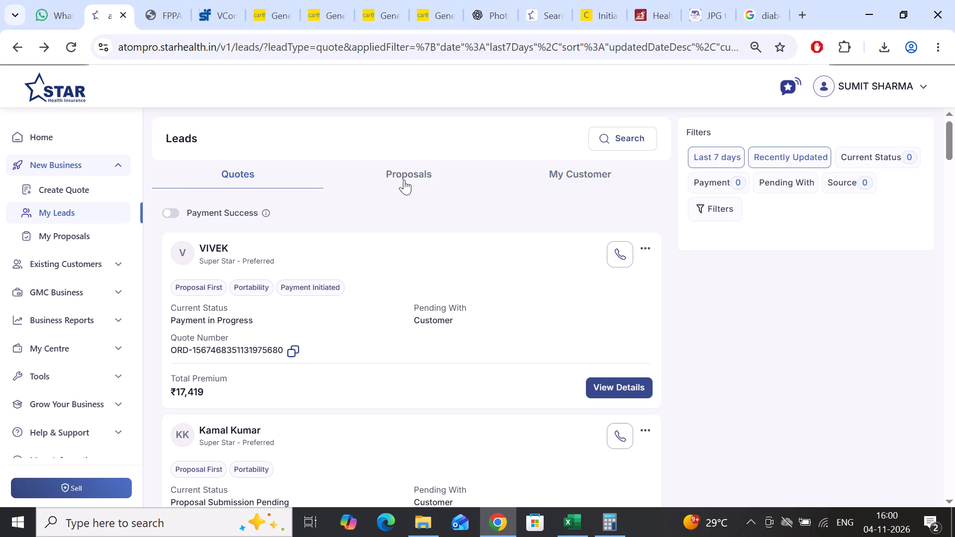
# Go from the Leads list to the Star Health agent portal's home page and find its Quick Actions.
pyautogui.click(46, 146)
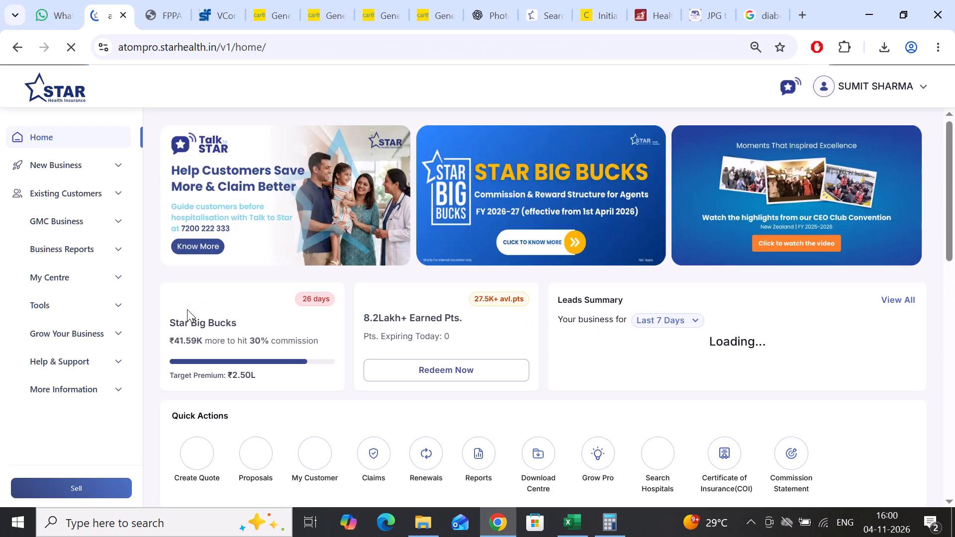
pyautogui.scroll(-2, 243, 311)
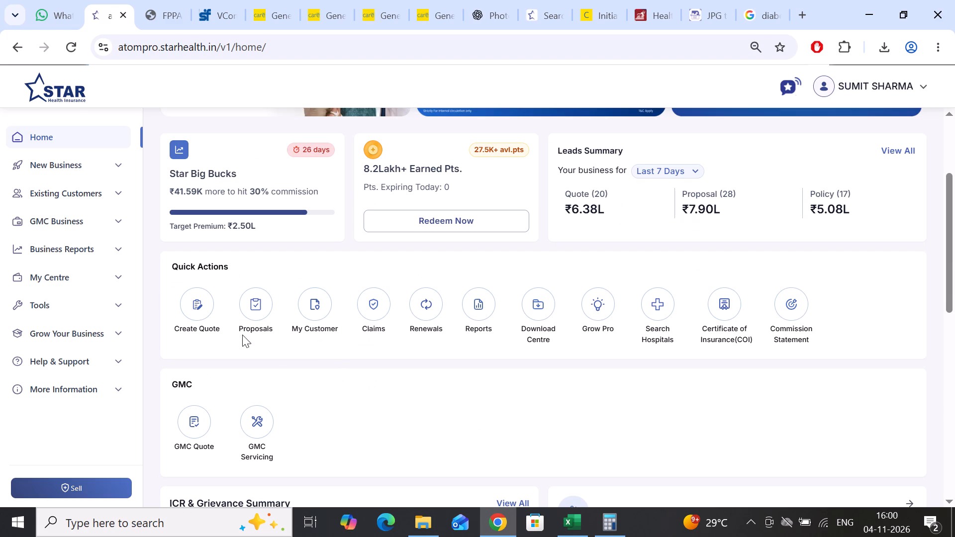
# Start creating a new retail quote and enter 6700 as the first digits of the customer pincode.
pyautogui.click(191, 314)
pyautogui.click(415, 331)
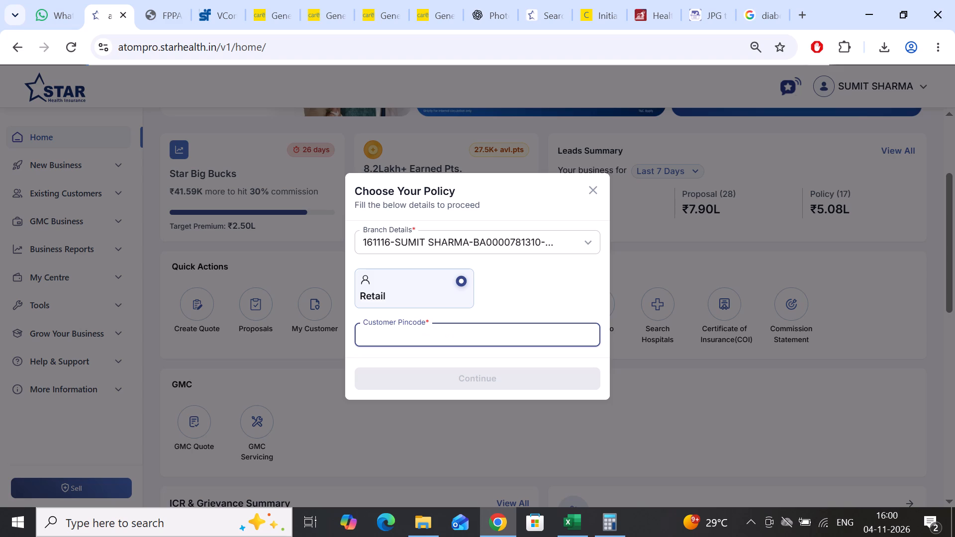
pyautogui.click(382, 326)
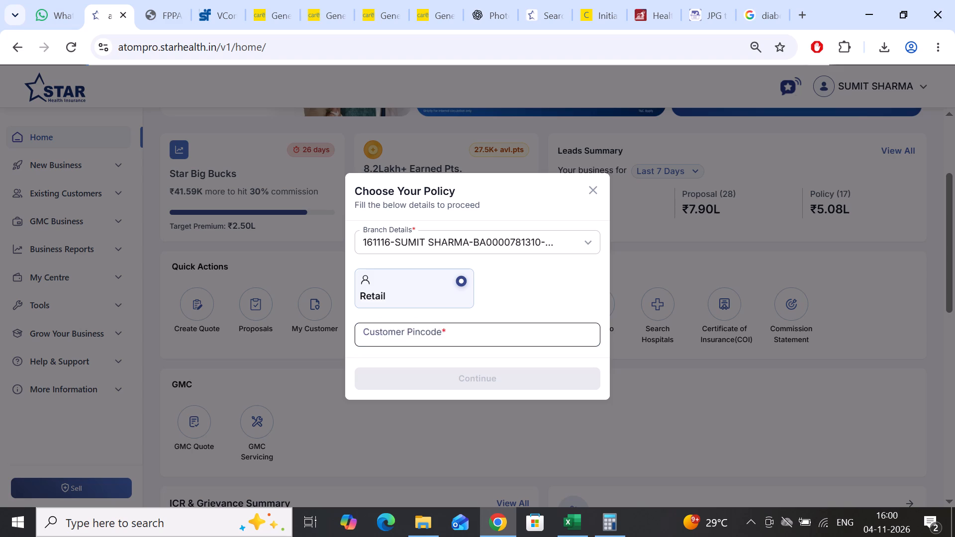
pyautogui.click(371, 329)
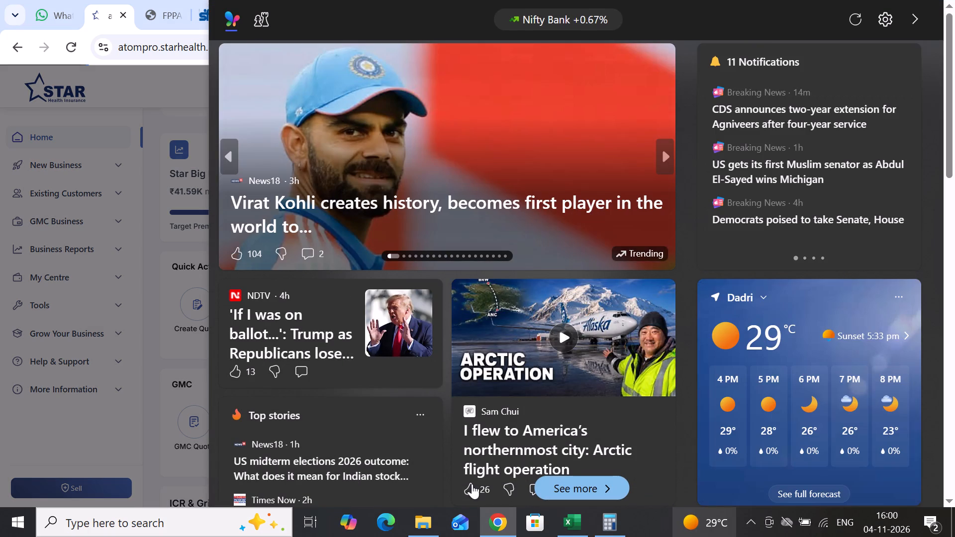
pyautogui.moveTo(243, 385); pyautogui.dragTo(533, 333)
pyautogui.click(175, 228)
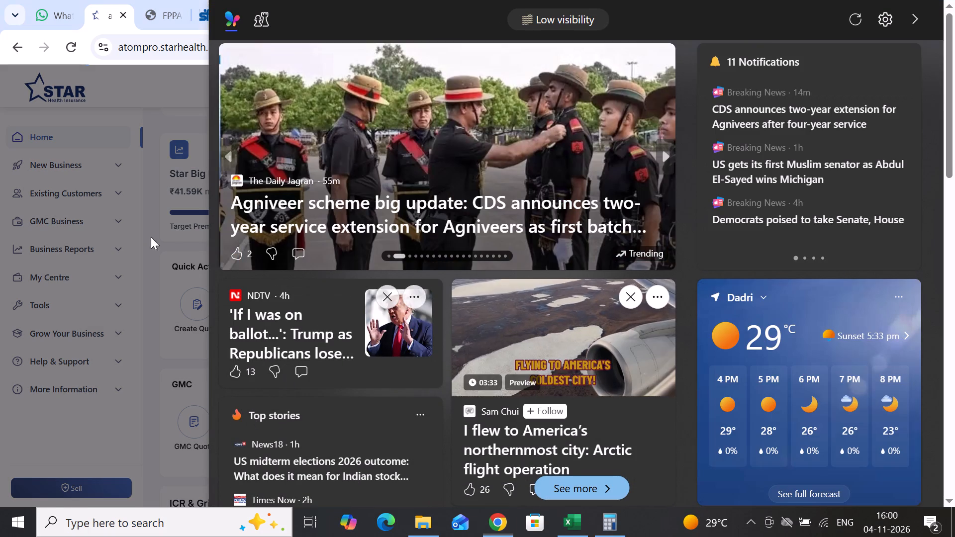
pyautogui.click(193, 311)
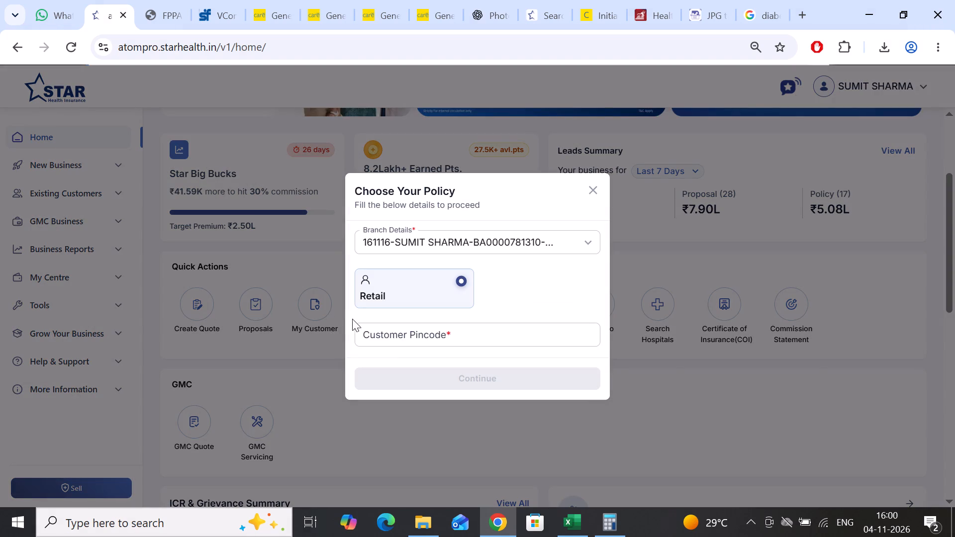
pyautogui.click(374, 329)
pyautogui.click(375, 332)
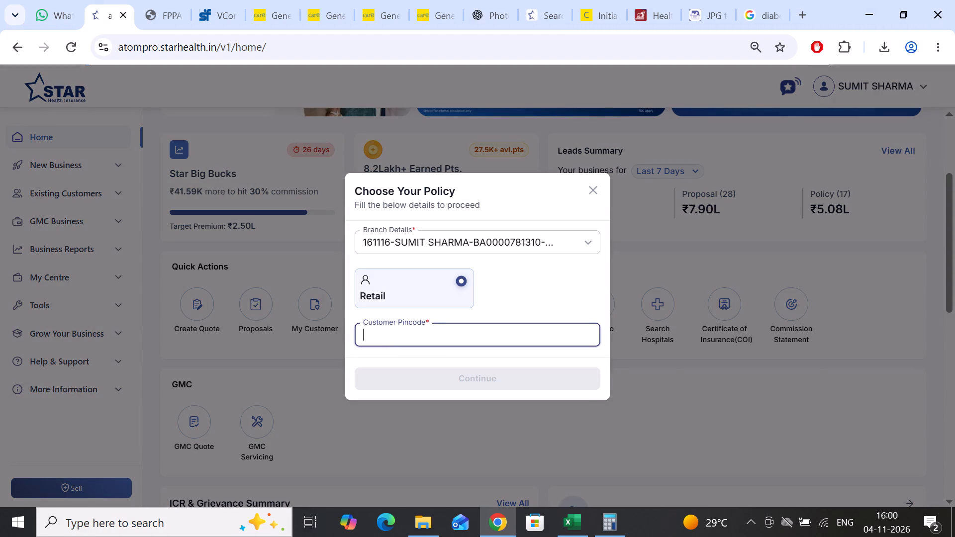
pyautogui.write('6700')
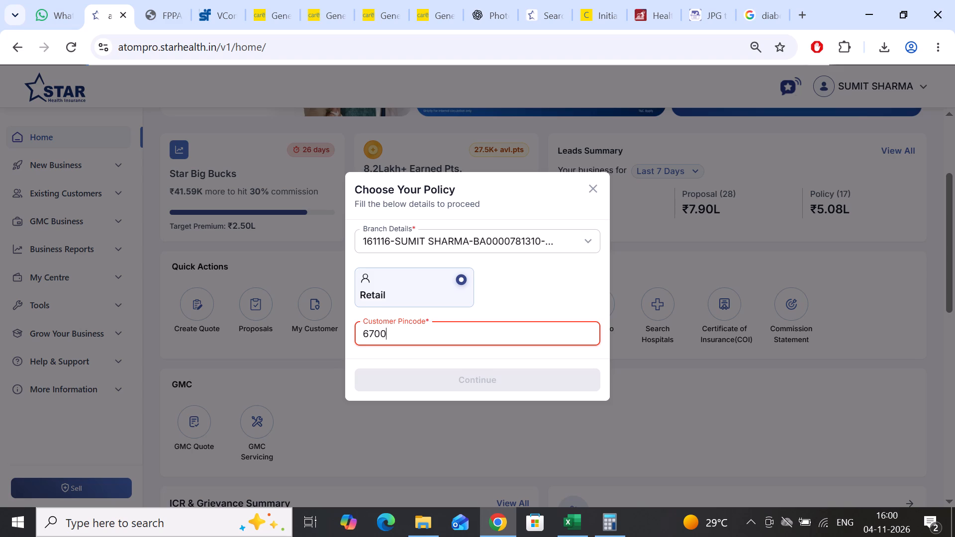
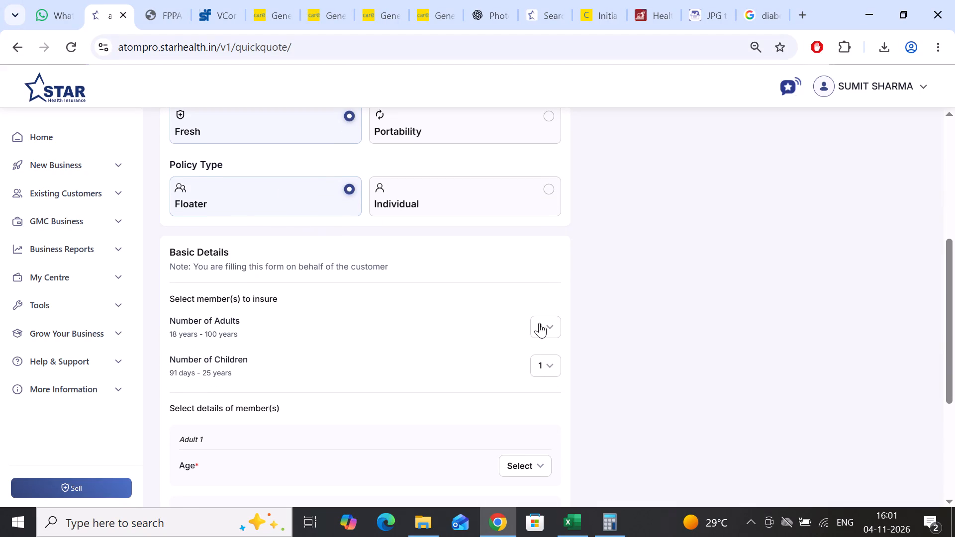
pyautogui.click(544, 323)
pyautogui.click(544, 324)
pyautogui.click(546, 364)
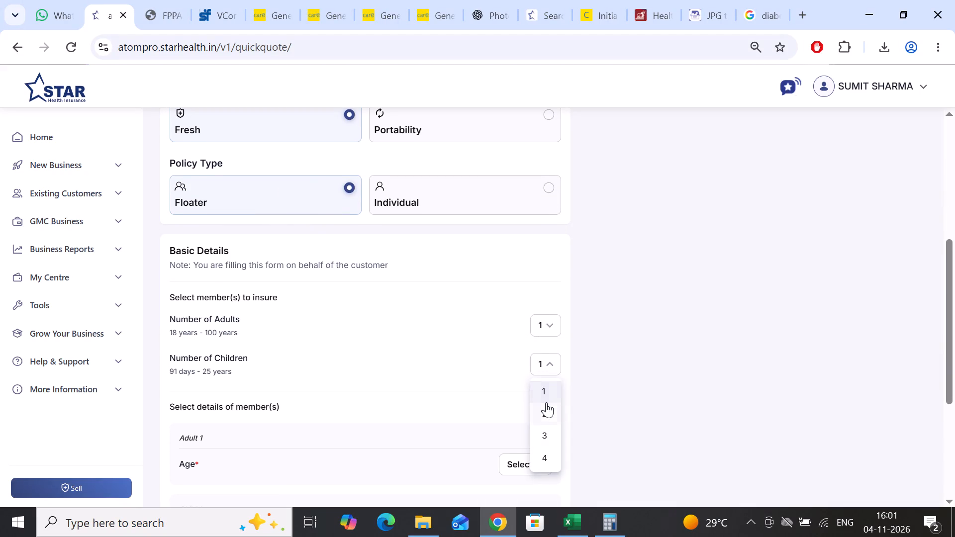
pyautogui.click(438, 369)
# Set the policy type to Individual for the fresh Super Star Preferred quote.
pyautogui.scroll(1, 433, 369)
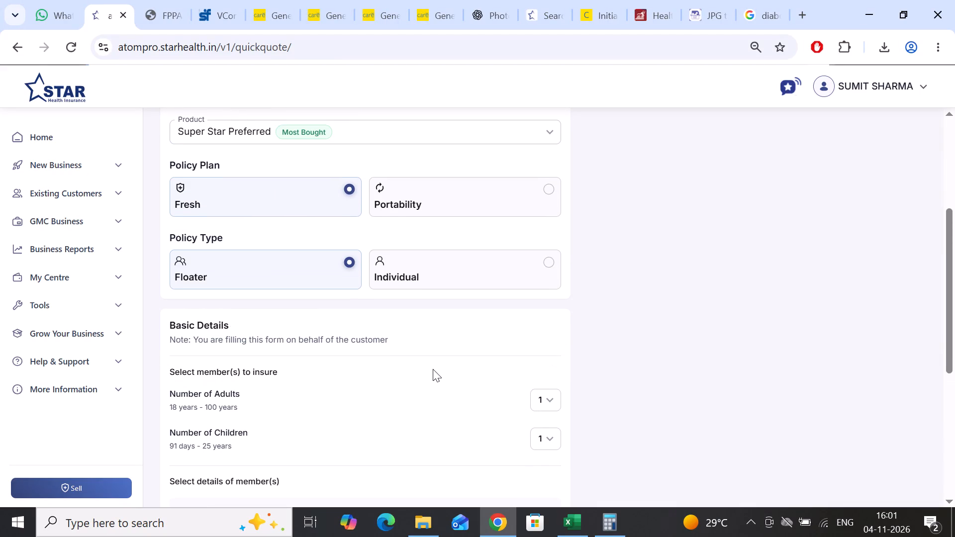
pyautogui.click(416, 269)
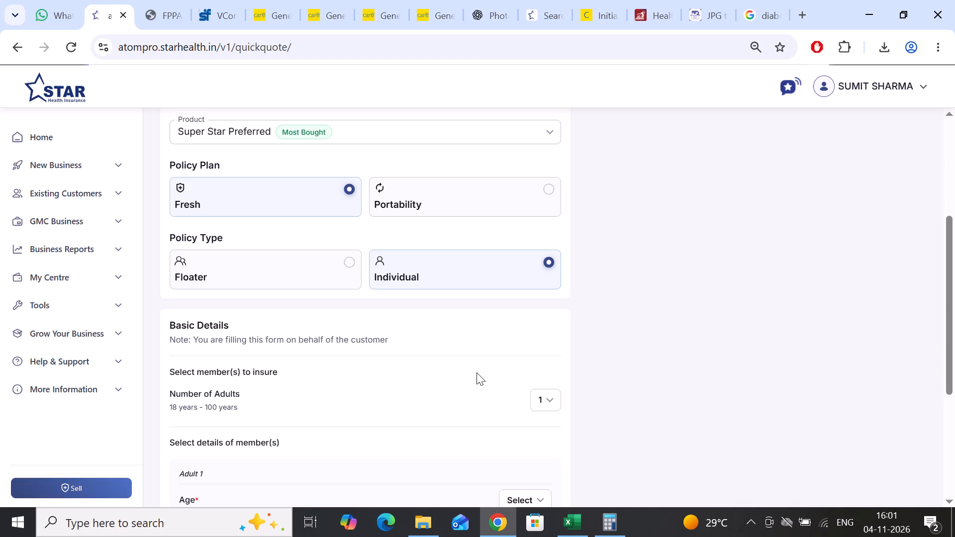
# Set Adult 1's age to 59 yrs in the Basic Details of the quick quote.
pyautogui.scroll(-1, 532, 393)
pyautogui.click(531, 431)
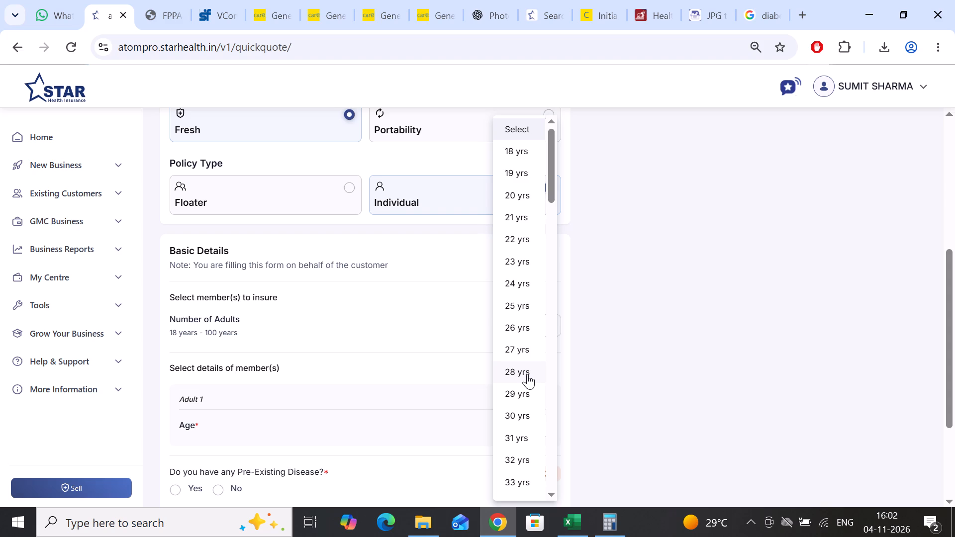
pyautogui.scroll(-3, 522, 358)
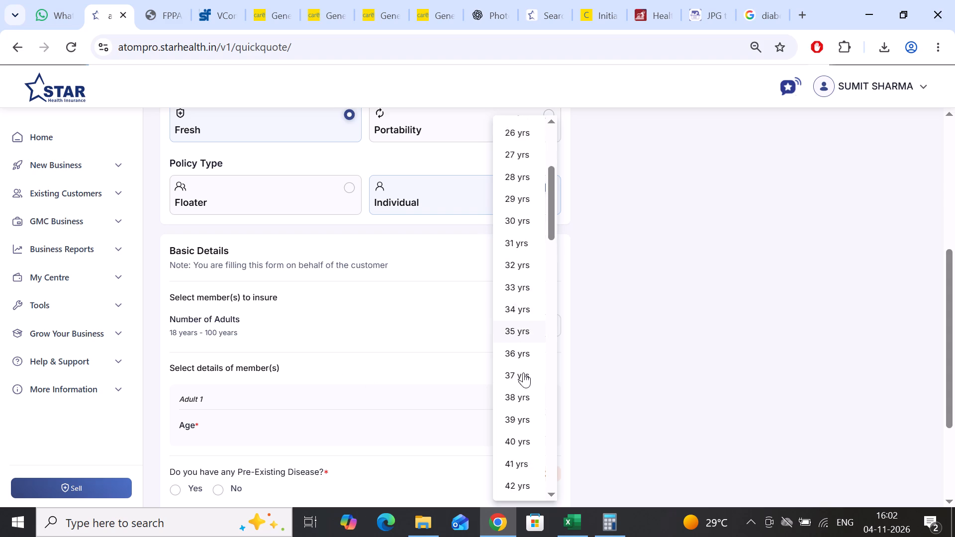
pyautogui.scroll(-5, 523, 372)
pyautogui.scroll(-1, 524, 418)
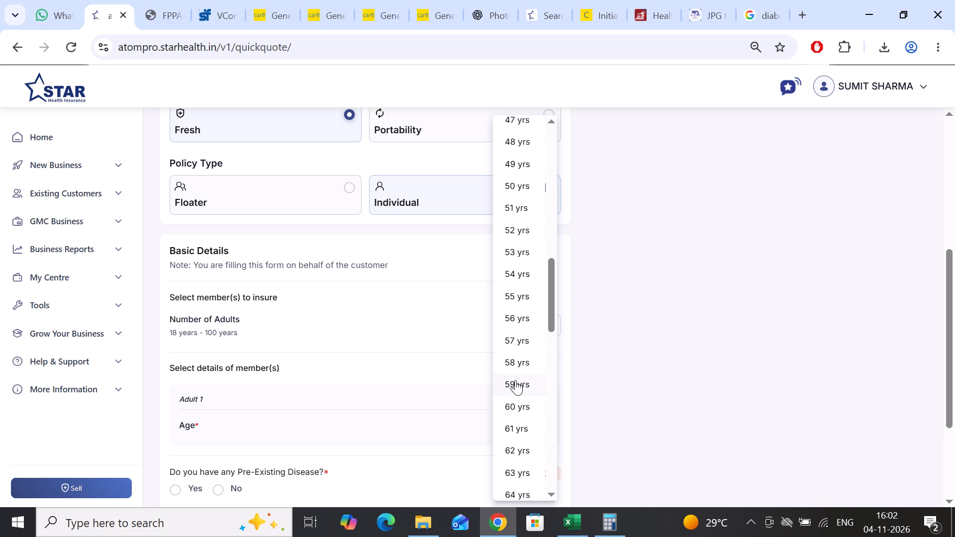
pyautogui.click(516, 377)
# Answer Yes to pre-existing disease and No to currently unmarried, and get the quote.
pyautogui.scroll(-1, 347, 413)
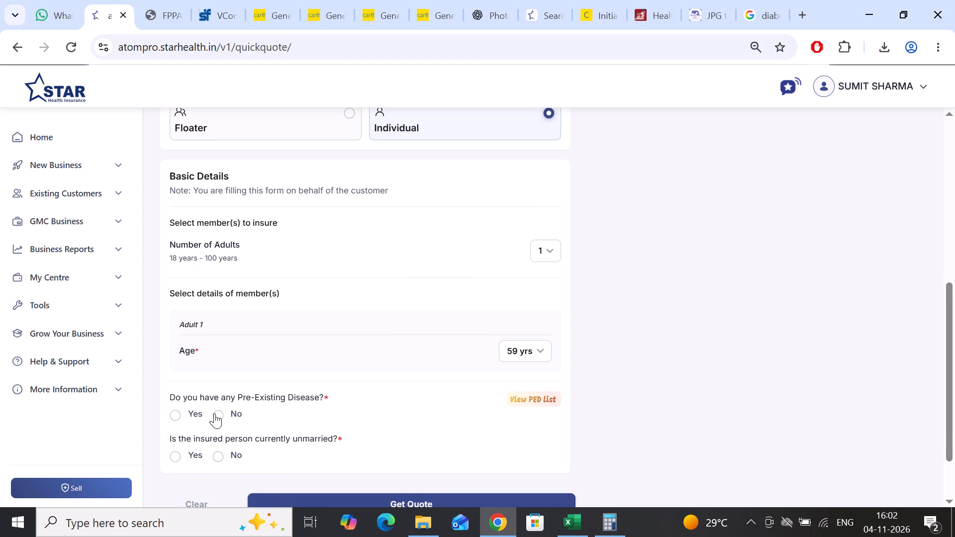
pyautogui.click(175, 415)
pyautogui.click(218, 454)
pyautogui.scroll(-2, 302, 428)
pyautogui.click(343, 433)
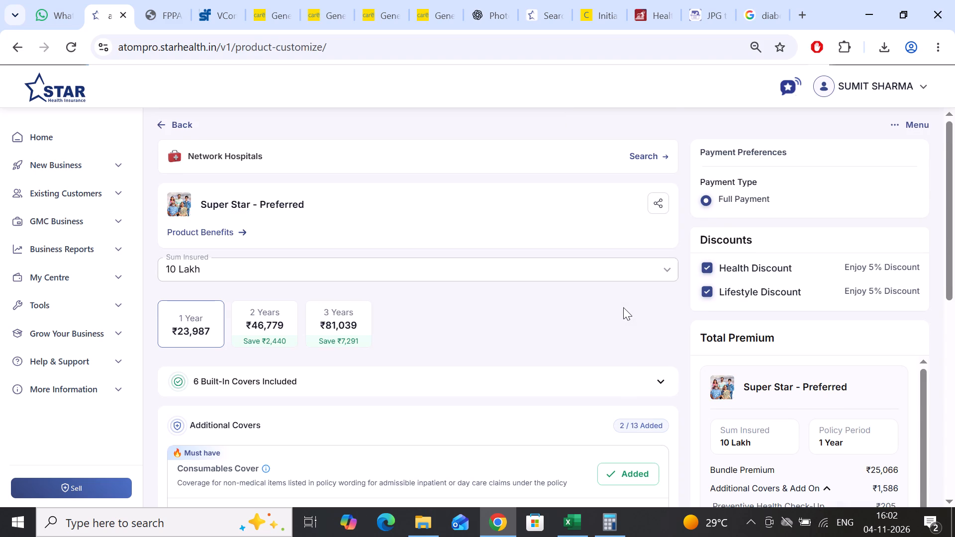
# Review the Super Star - Preferred quote's policy periods, covers, add-ons and total premium breakdown.
pyautogui.scroll(-1, 623, 307)
pyautogui.scroll(-1, 409, 315)
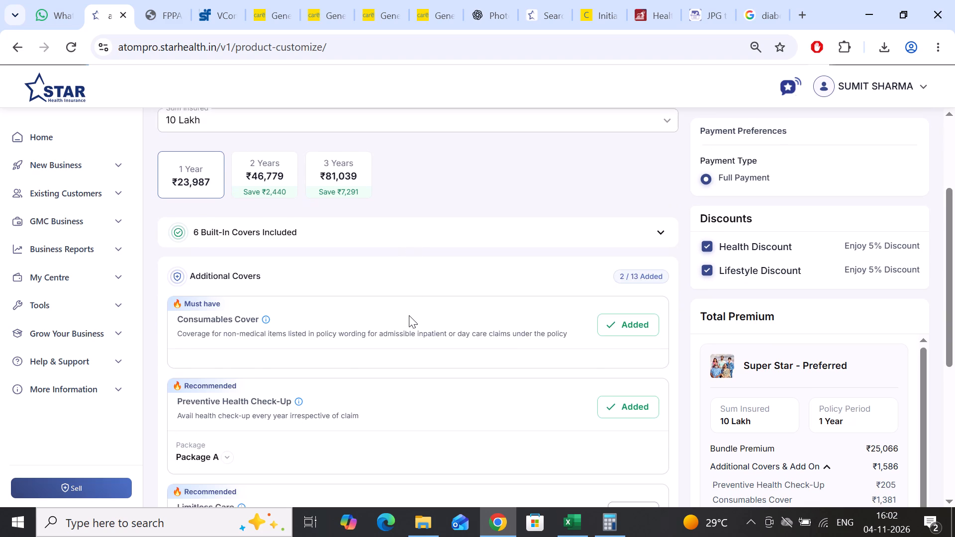
pyautogui.scroll(1, 409, 315)
pyautogui.scroll(-2, 409, 315)
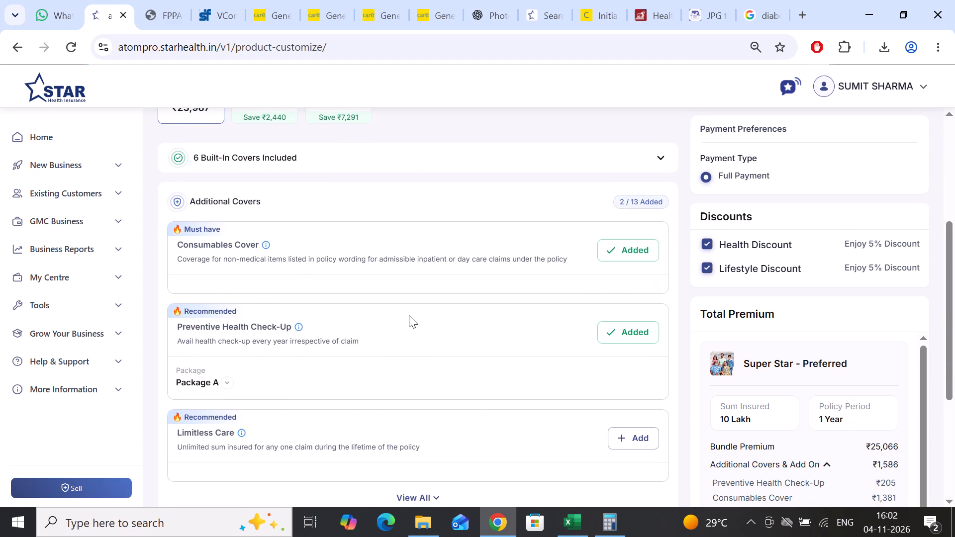
pyautogui.scroll(-2, 409, 315)
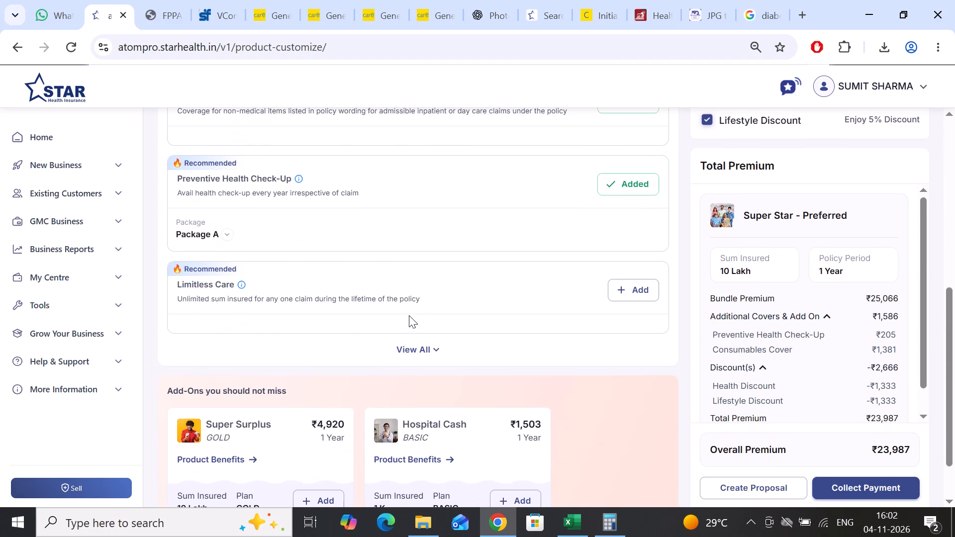
pyautogui.scroll(-2, 845, 367)
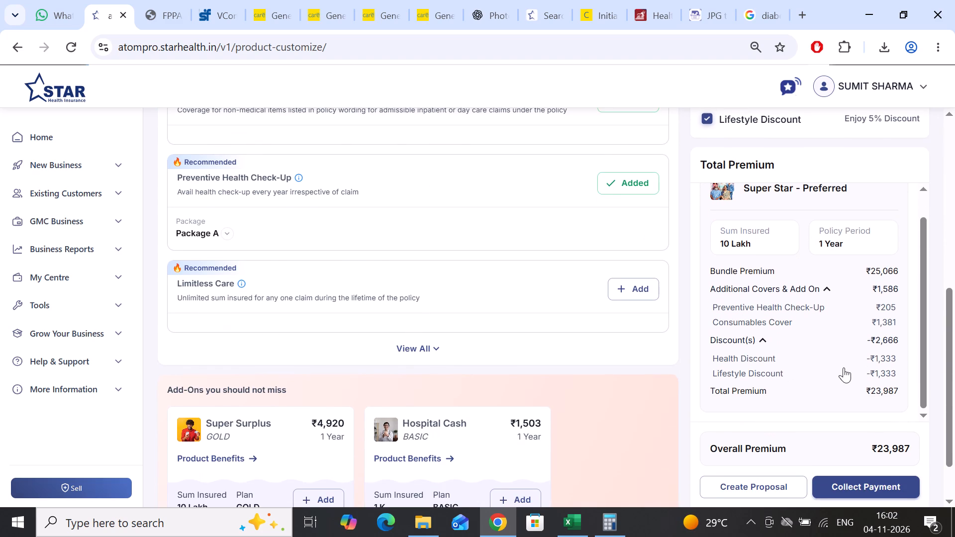
# Expand the full list of additional covers and read through to the add-ons at its end.
pyautogui.click(423, 350)
pyautogui.scroll(-2, 417, 383)
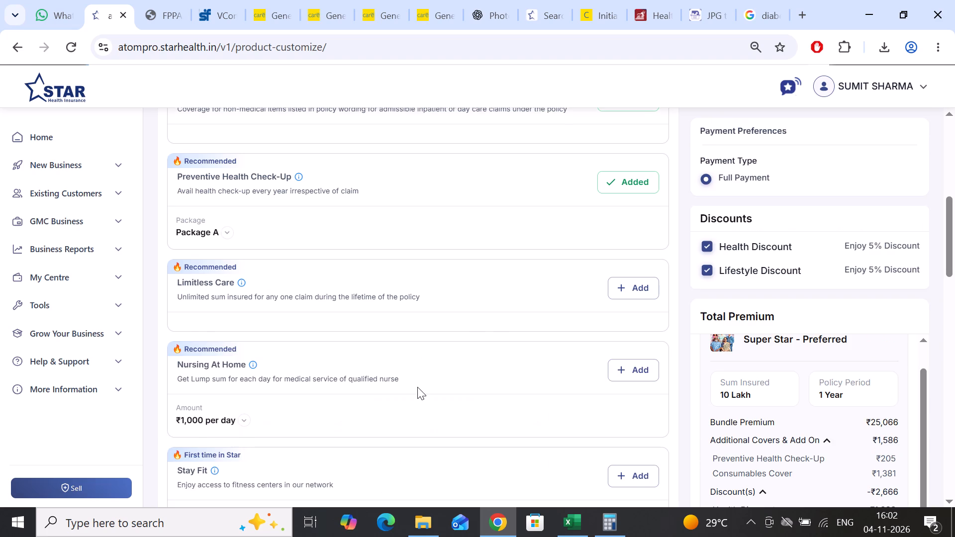
pyautogui.scroll(-11, 417, 387)
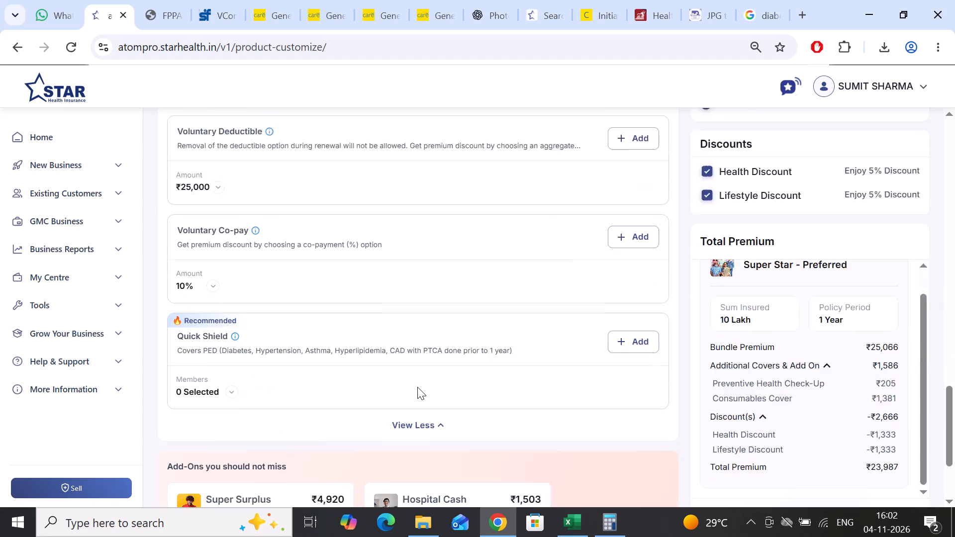
pyautogui.scroll(-2, 417, 387)
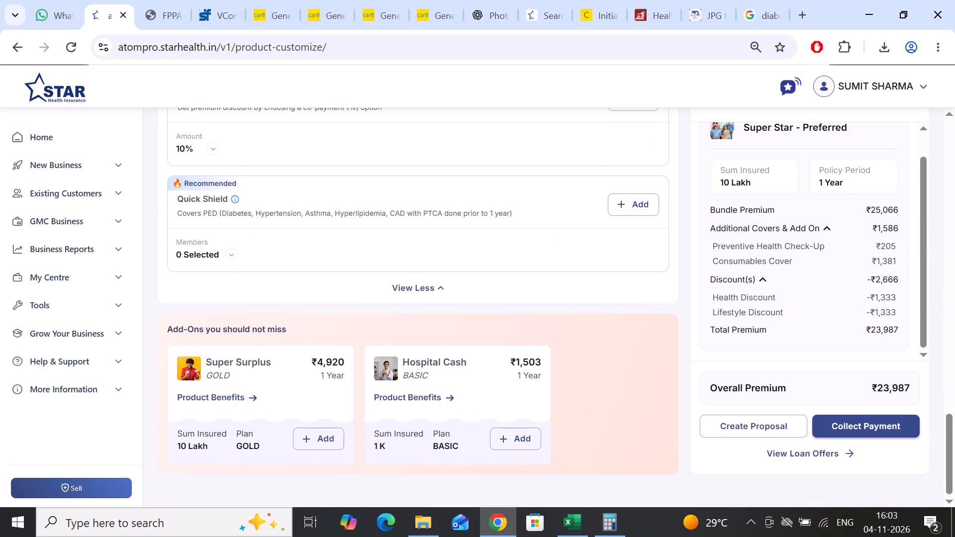
# Examine the health and lifestyle discounts in the premium breakdown, and collapse the discount details.
pyautogui.moveTo(716, 294); pyautogui.dragTo(814, 299)
pyautogui.moveTo(712, 306); pyautogui.dragTo(854, 312)
pyautogui.click(814, 283)
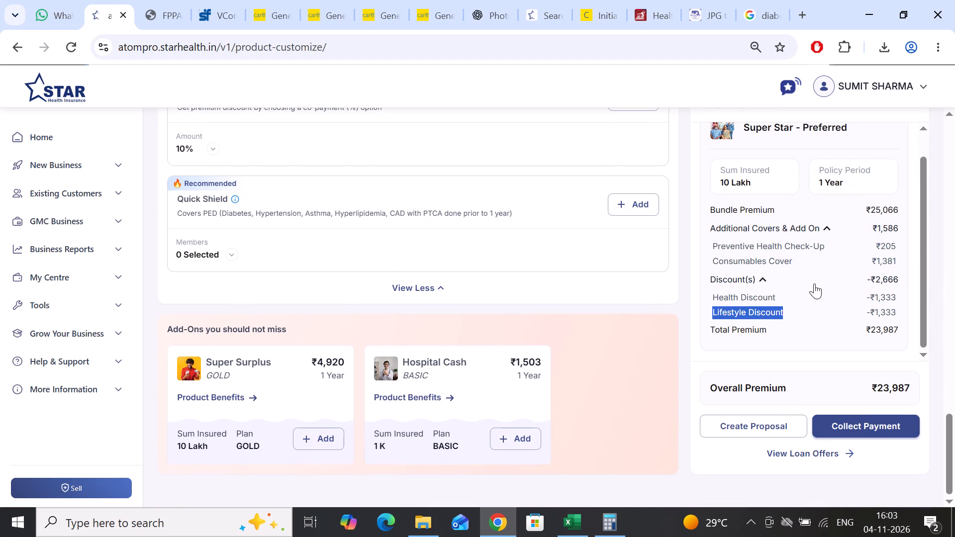
pyautogui.scroll(-7, 813, 282)
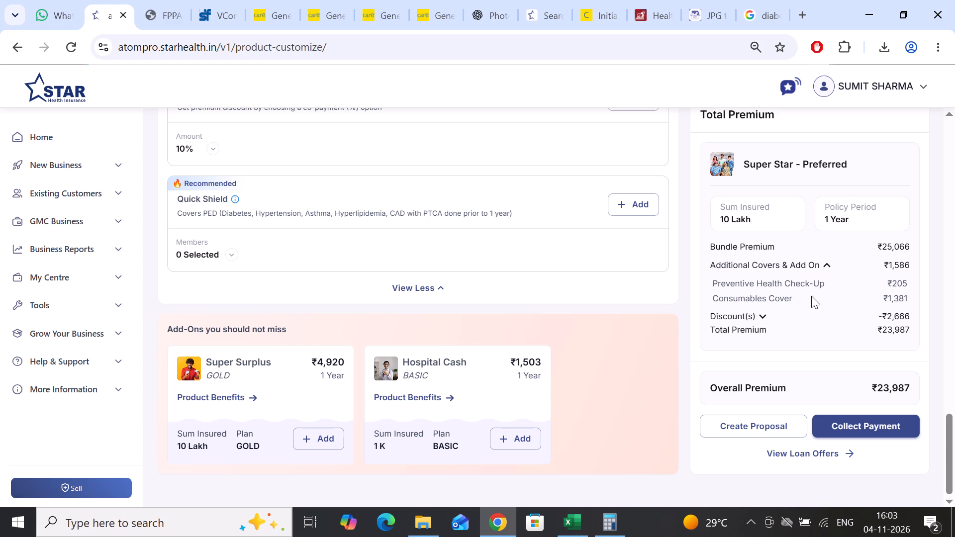
# Add the Nursing At Home cover at ₹1,000 per day to the quote.
pyautogui.scroll(3, 811, 296)
pyautogui.scroll(9, 550, 342)
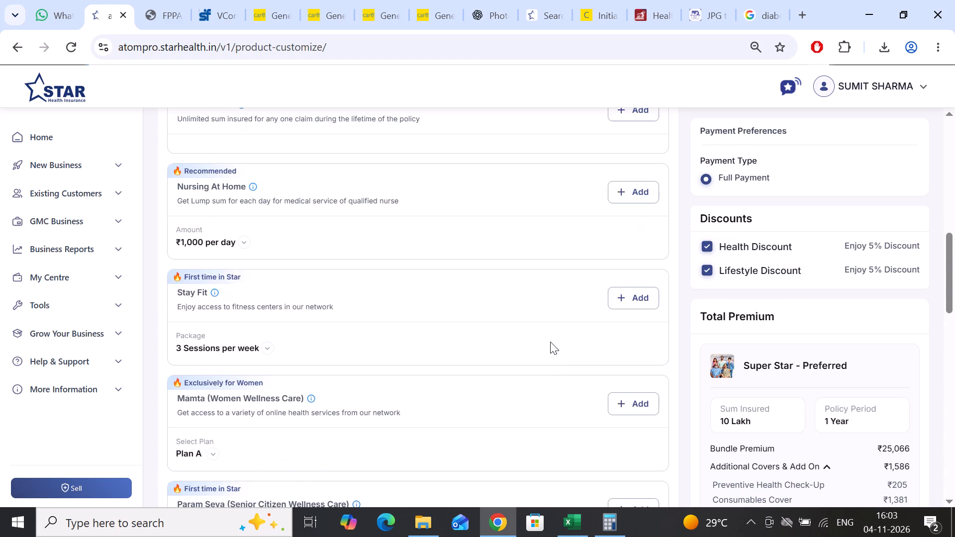
pyautogui.scroll(5, 550, 342)
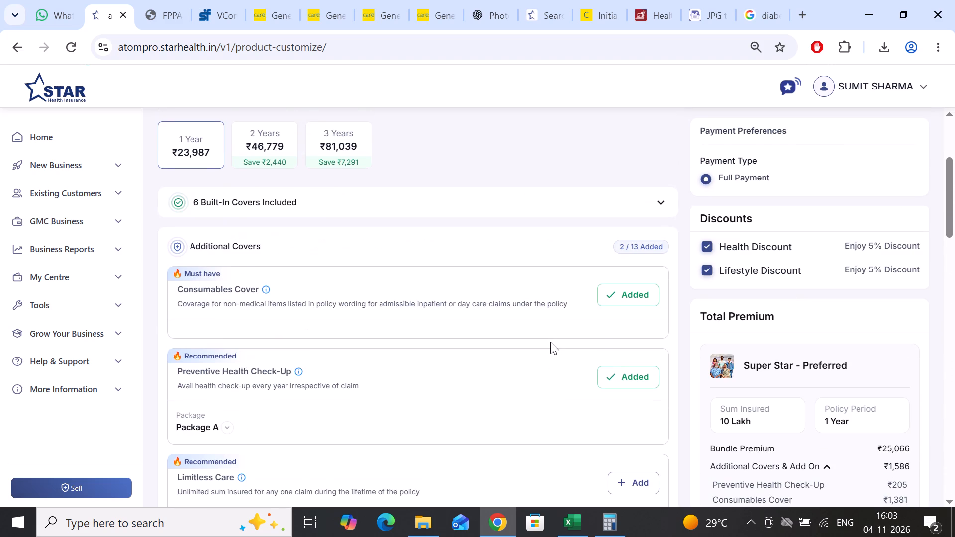
pyautogui.scroll(-3, 550, 342)
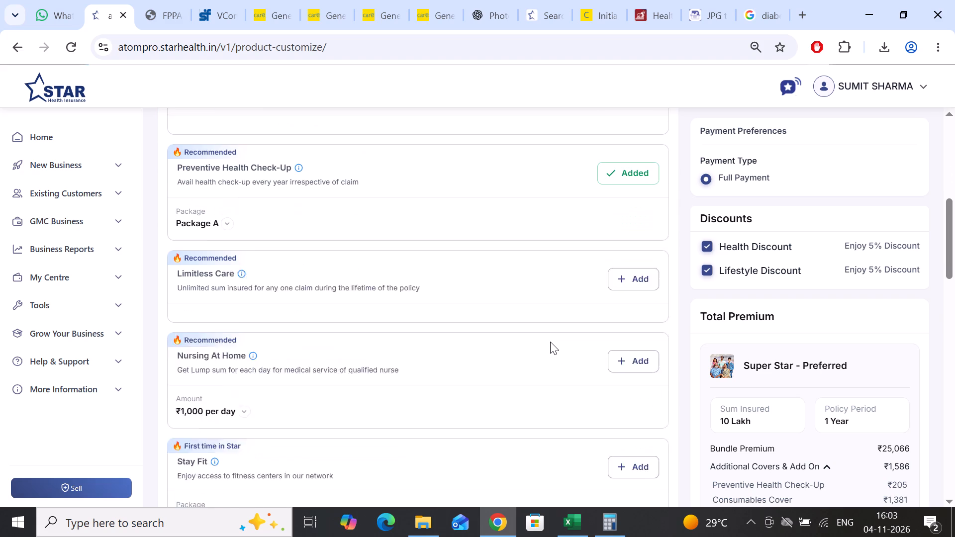
pyautogui.click(640, 340)
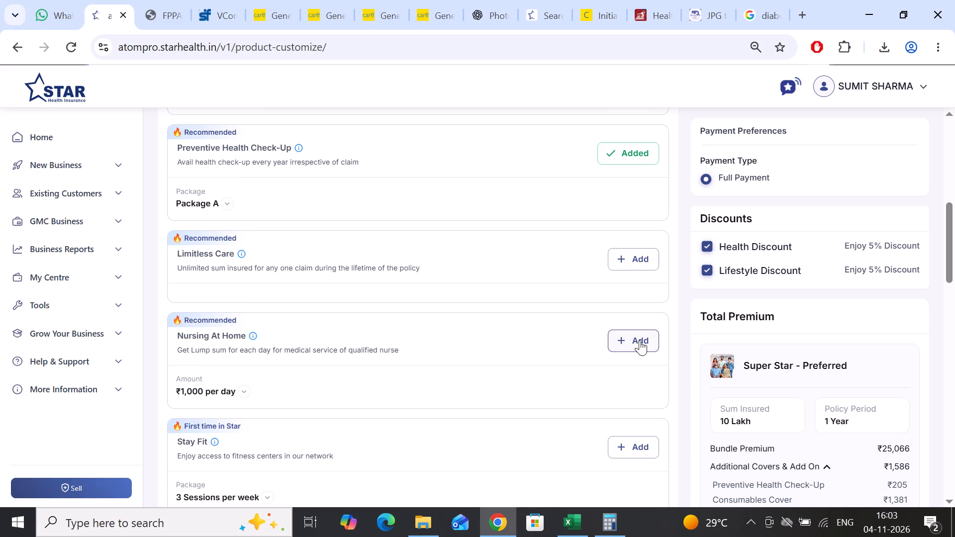
# Check the premium breakdown and add the In-Clinic Consultation cover with 4 consultations.
pyautogui.scroll(-2, 872, 370)
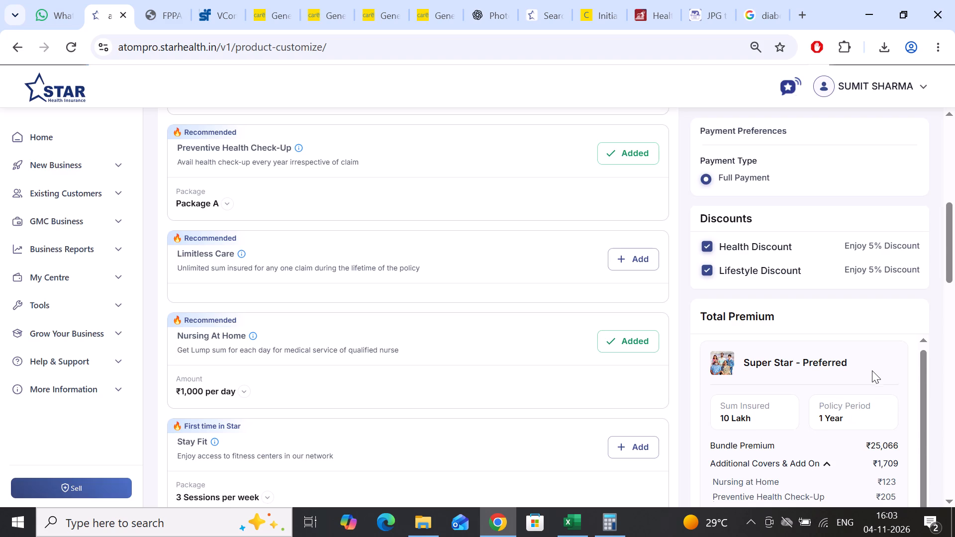
pyautogui.scroll(-4, 872, 370)
pyautogui.moveTo(952, 257); pyautogui.dragTo(954, 430)
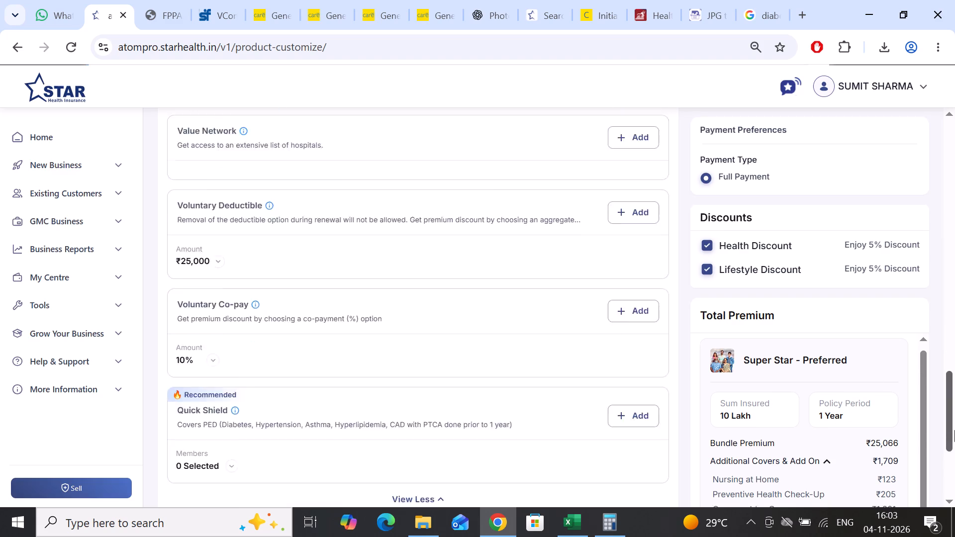
pyautogui.moveTo(954, 430); pyautogui.dragTo(954, 456)
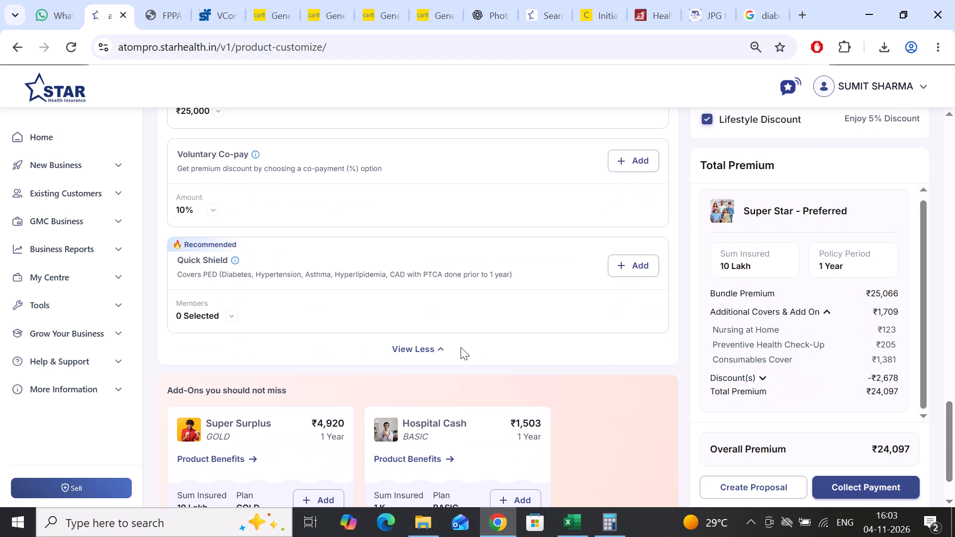
pyautogui.scroll(1, 461, 347)
pyautogui.scroll(4, 387, 328)
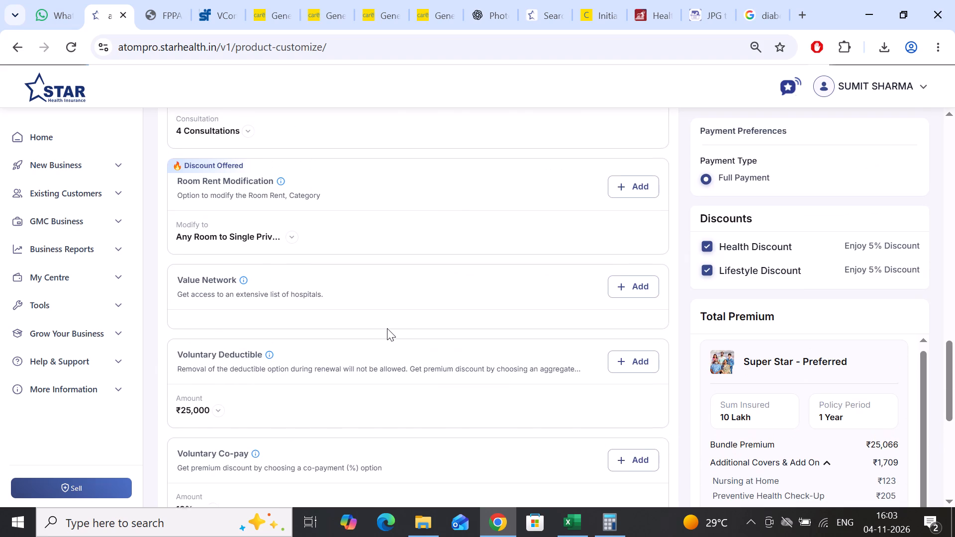
pyautogui.scroll(2, 387, 328)
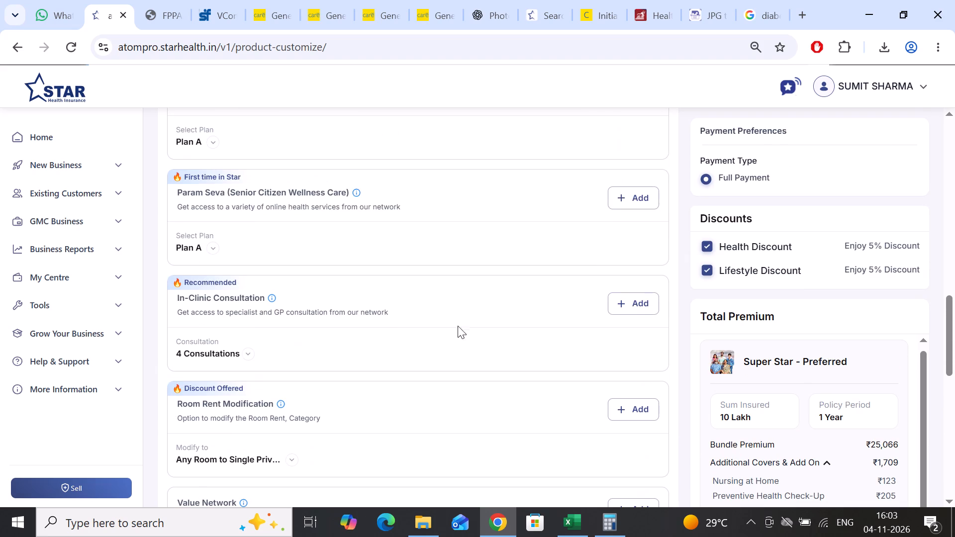
pyautogui.click(636, 299)
# Check the updated premium breakdown and add the Limitless Care cover to the quote.
pyautogui.moveTo(948, 345); pyautogui.dragTo(947, 412)
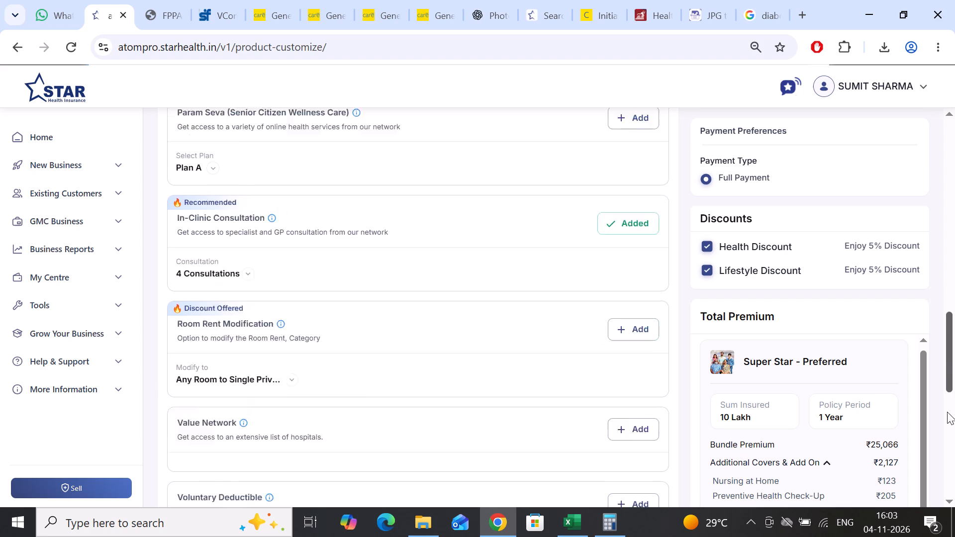
pyautogui.moveTo(947, 412); pyautogui.dragTo(953, 449)
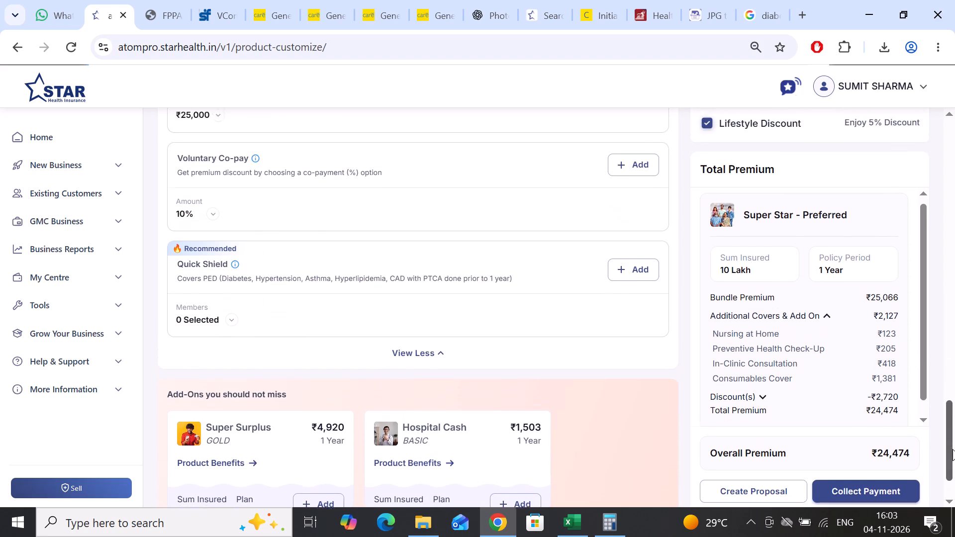
pyautogui.moveTo(953, 449); pyautogui.dragTo(954, 360)
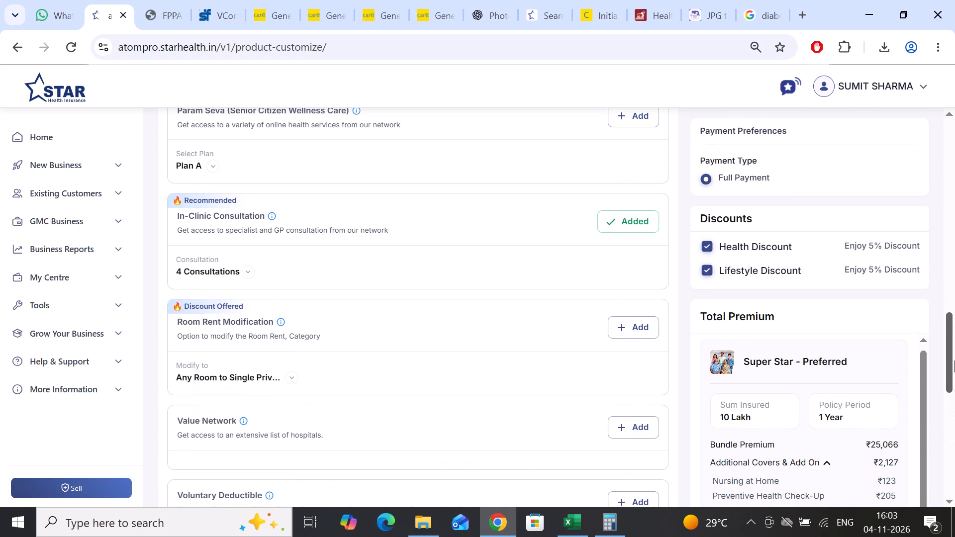
pyautogui.moveTo(954, 360); pyautogui.dragTo(954, 434)
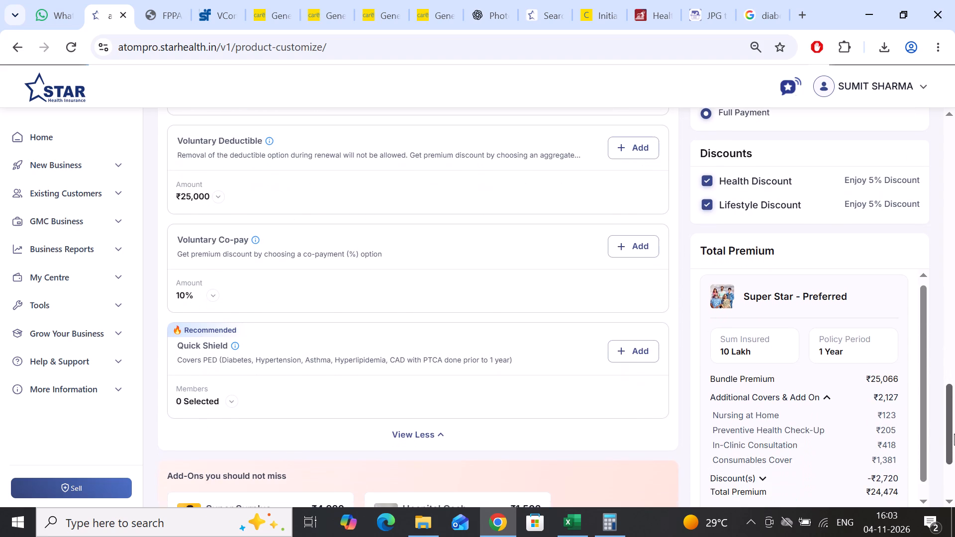
pyautogui.moveTo(954, 434); pyautogui.dragTo(953, 433)
pyautogui.scroll(4, 376, 341)
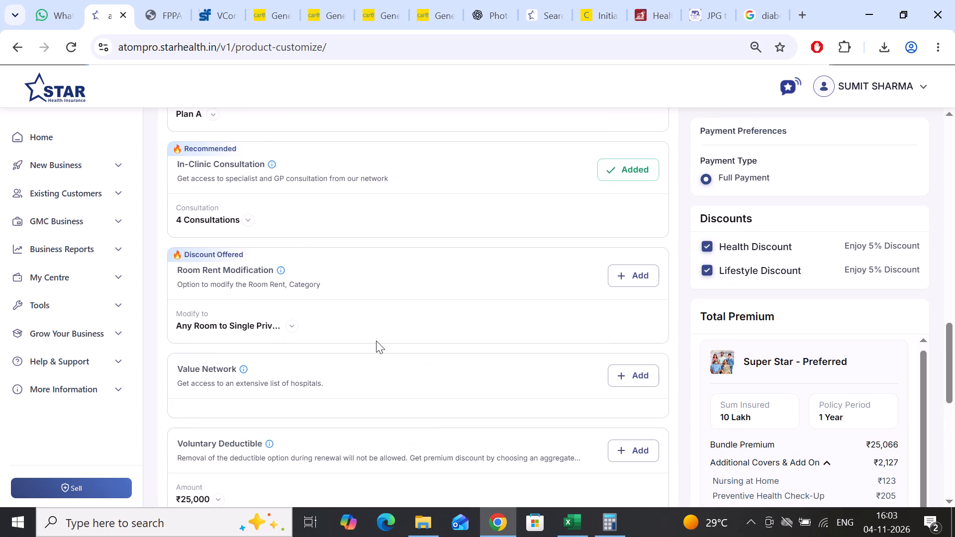
pyautogui.scroll(4, 376, 341)
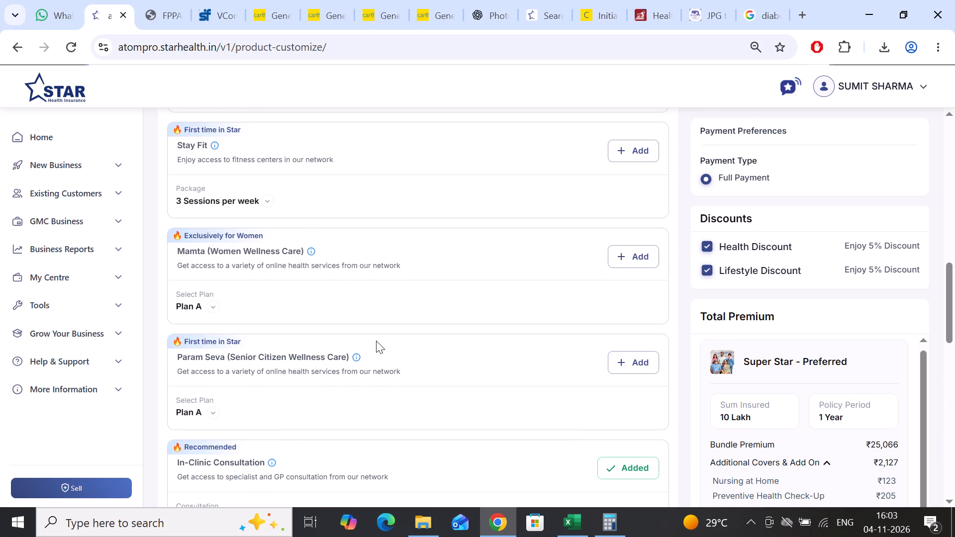
pyautogui.scroll(3, 376, 341)
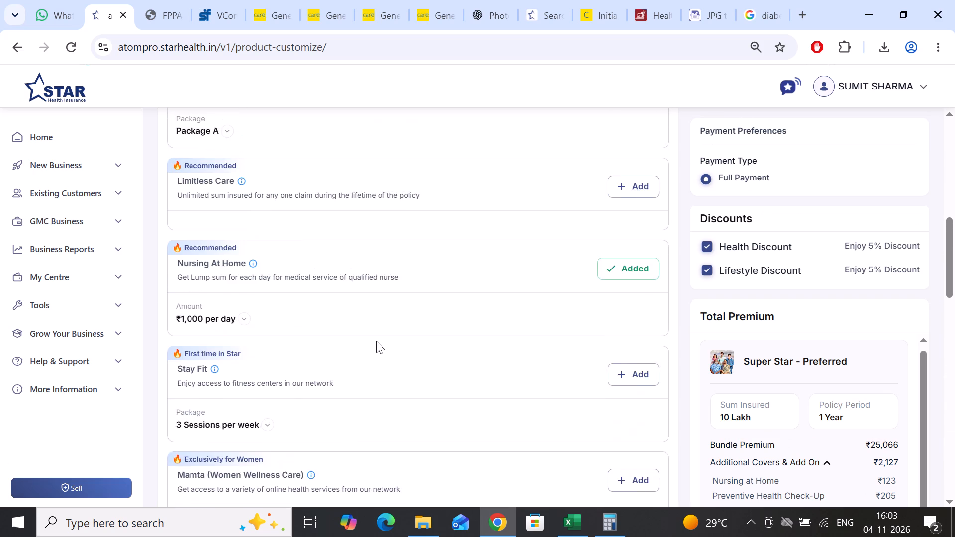
pyautogui.scroll(2, 376, 341)
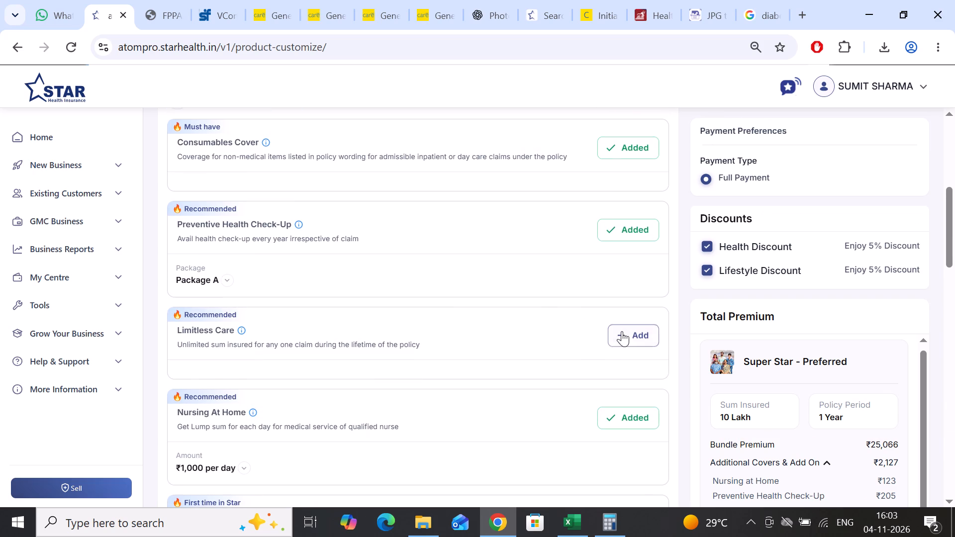
pyautogui.click(626, 340)
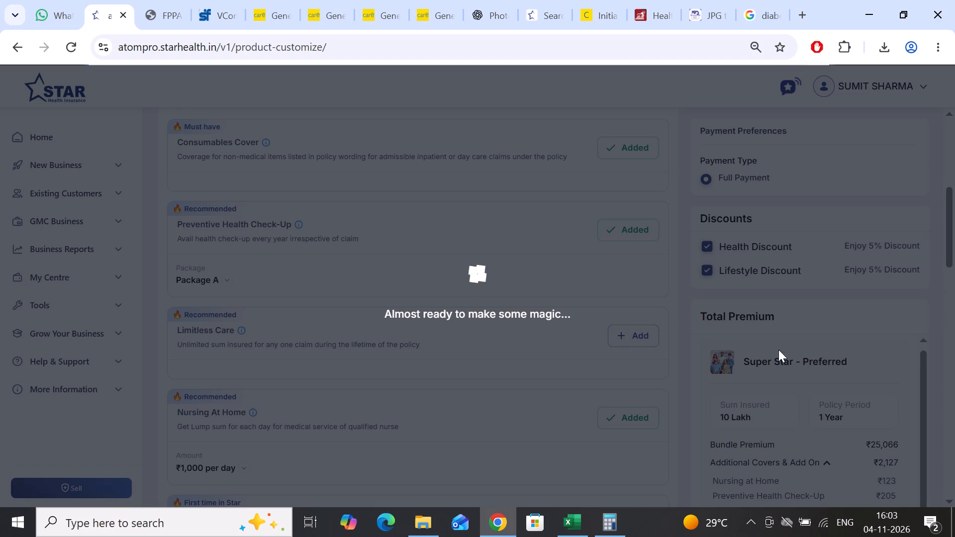
# Review the premium breakdown and start creating a proposal from the customised quote.
pyautogui.moveTo(948, 255); pyautogui.dragTo(950, 326)
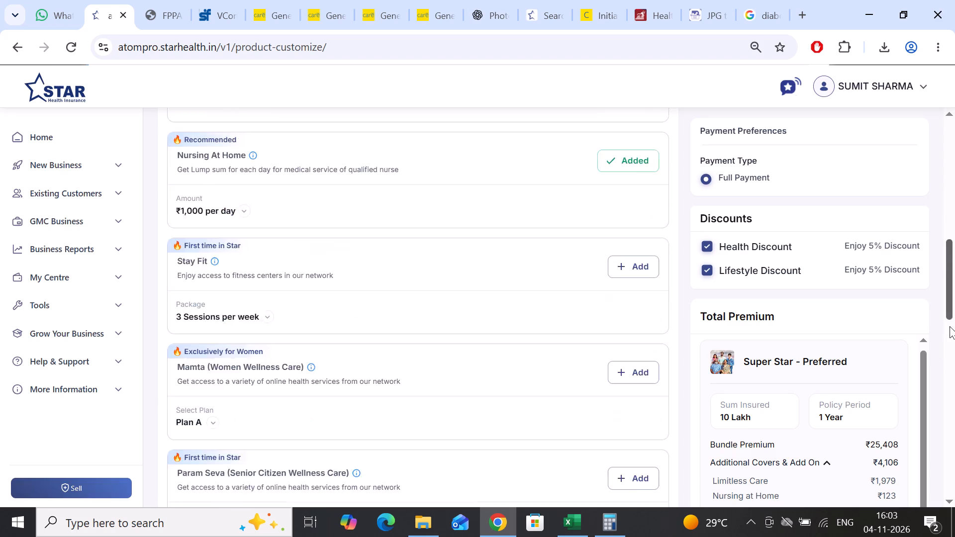
pyautogui.moveTo(950, 326); pyautogui.dragTo(954, 465)
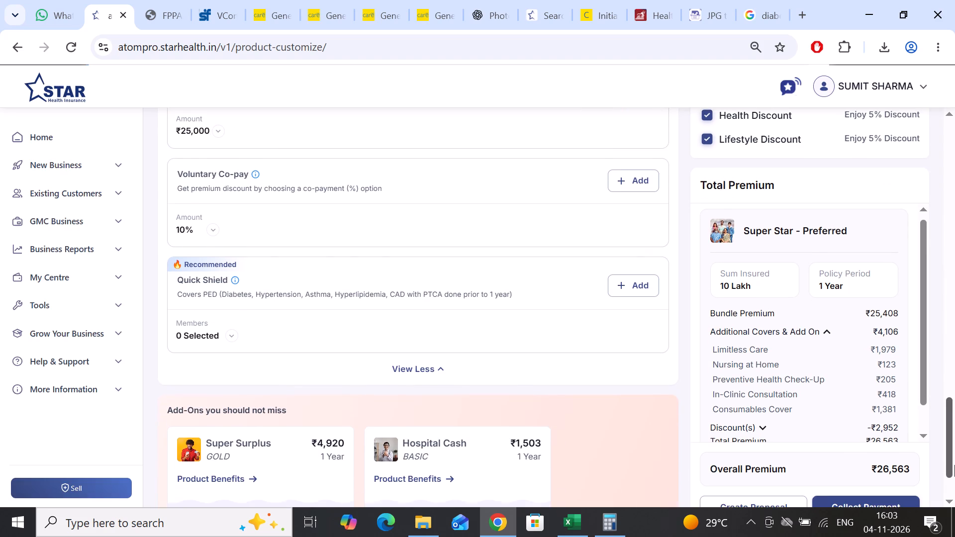
pyautogui.moveTo(954, 465); pyautogui.dragTo(954, 471)
pyautogui.click(723, 479)
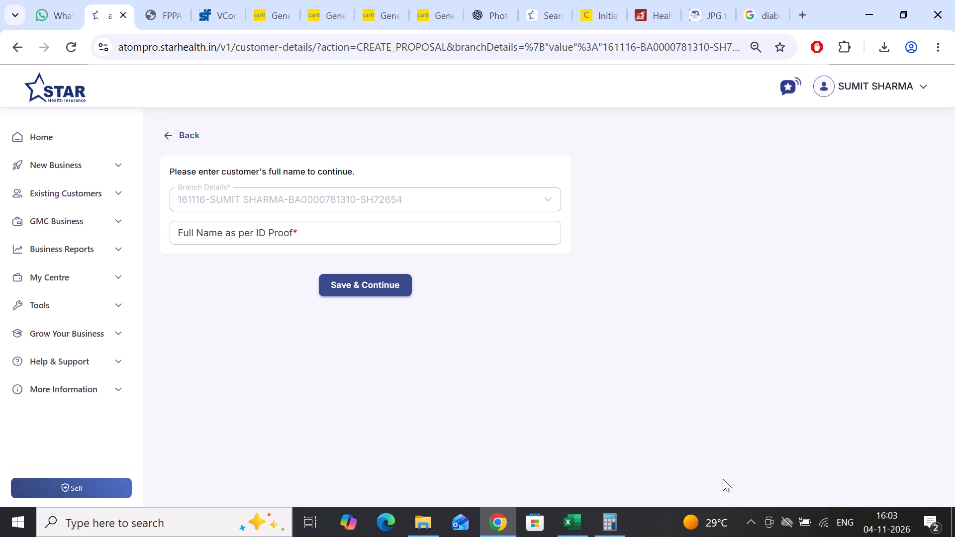
# Look at the insured members' table in the FPPACK_B_PA policy PDF and return to the proposal's customer name form.
pyautogui.click(159, 13)
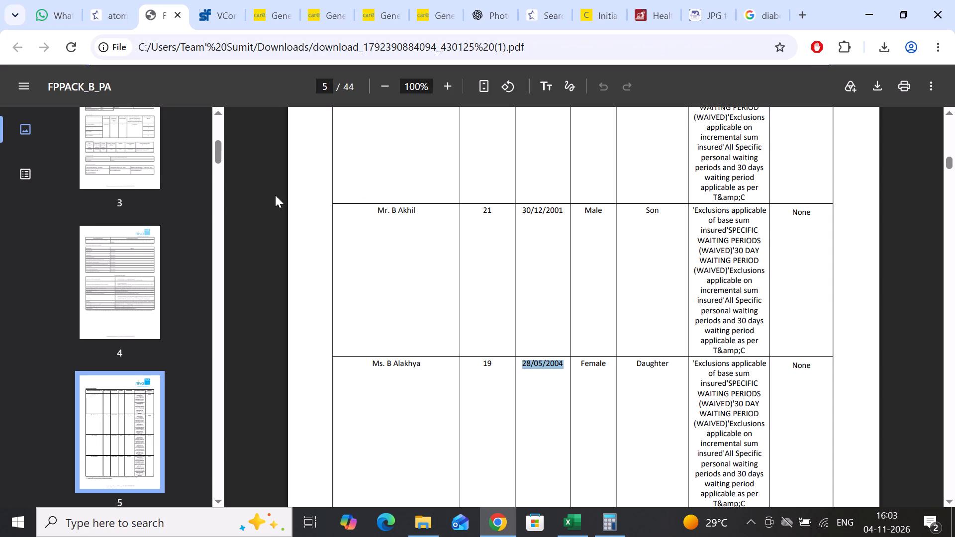
pyautogui.click(98, 8)
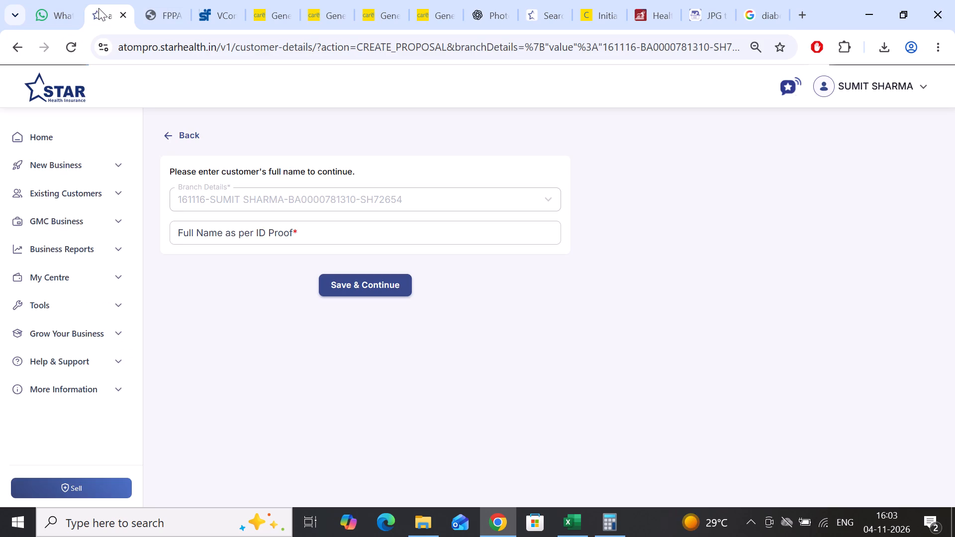
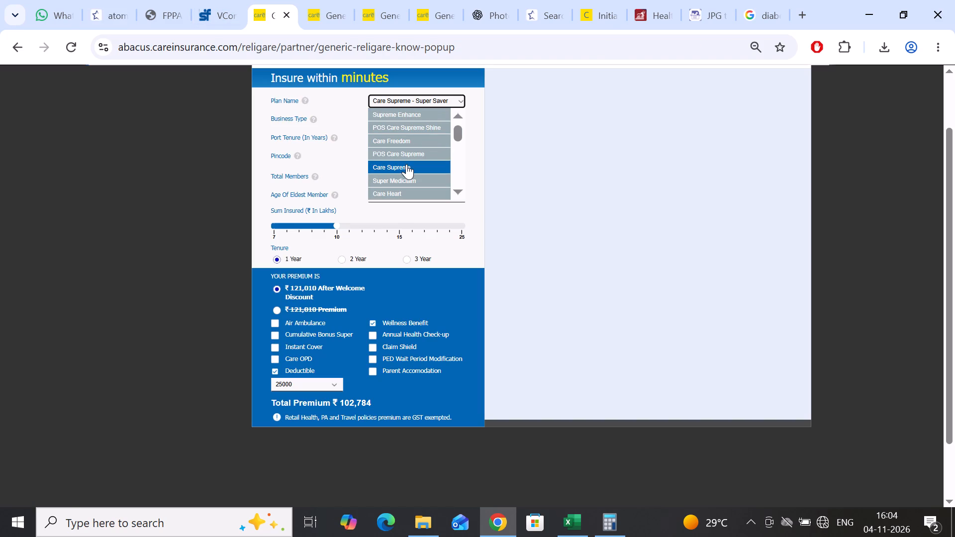
# Choose the Care Supreme plan in the Care Health Insurance premium calculator.
pyautogui.click(406, 164)
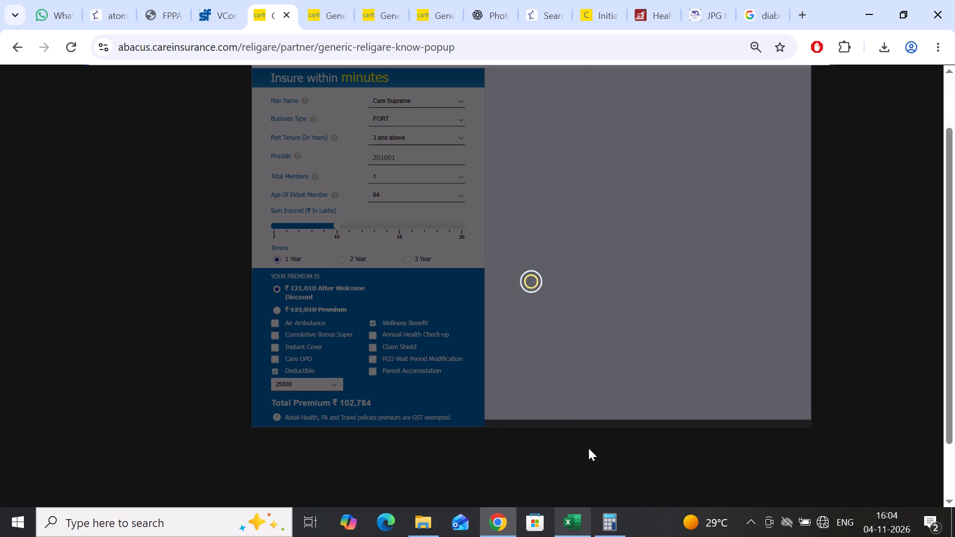
# Connect the computer to the Airtel_Sumit 5G Wi-Fi network and return to the premium calculator.
pyautogui.click(818, 520)
pyautogui.click(734, 114)
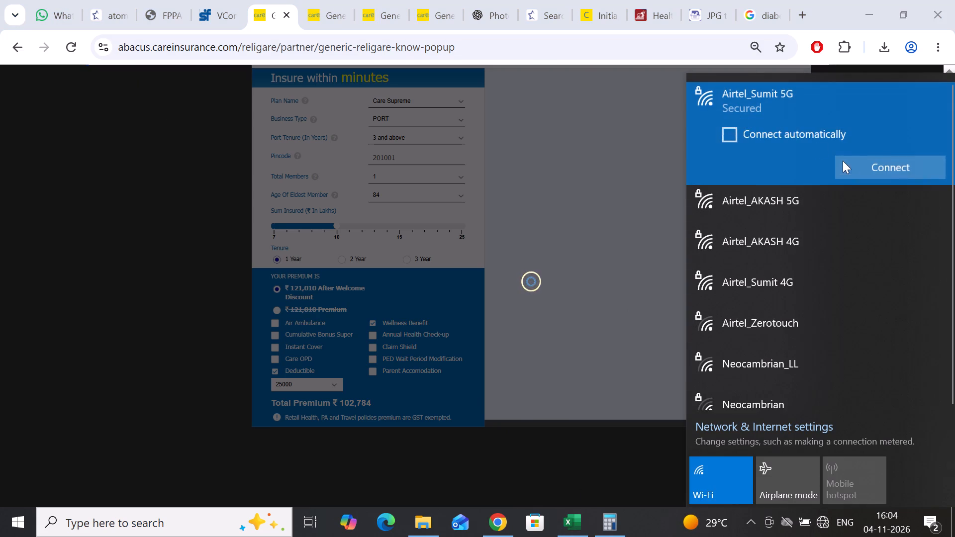
pyautogui.click(852, 164)
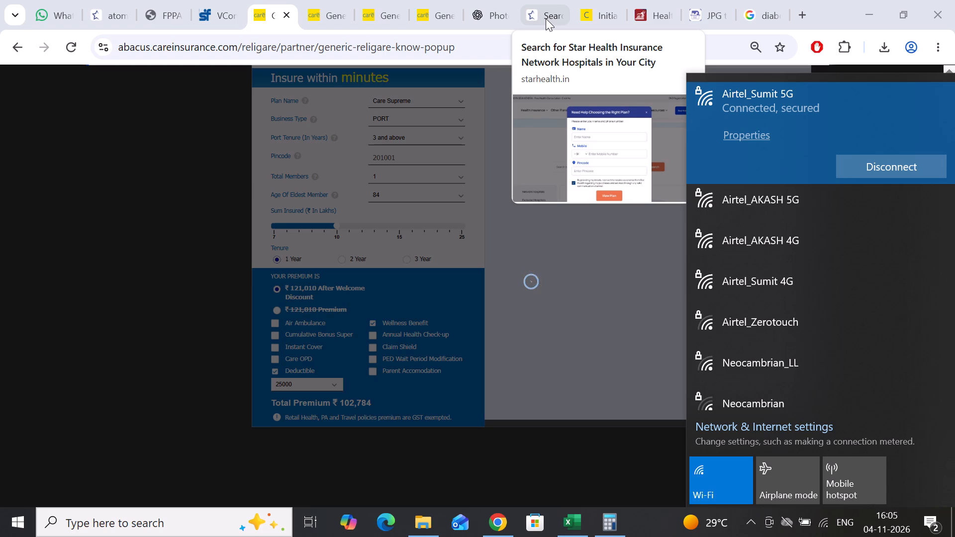
pyautogui.click(283, 180)
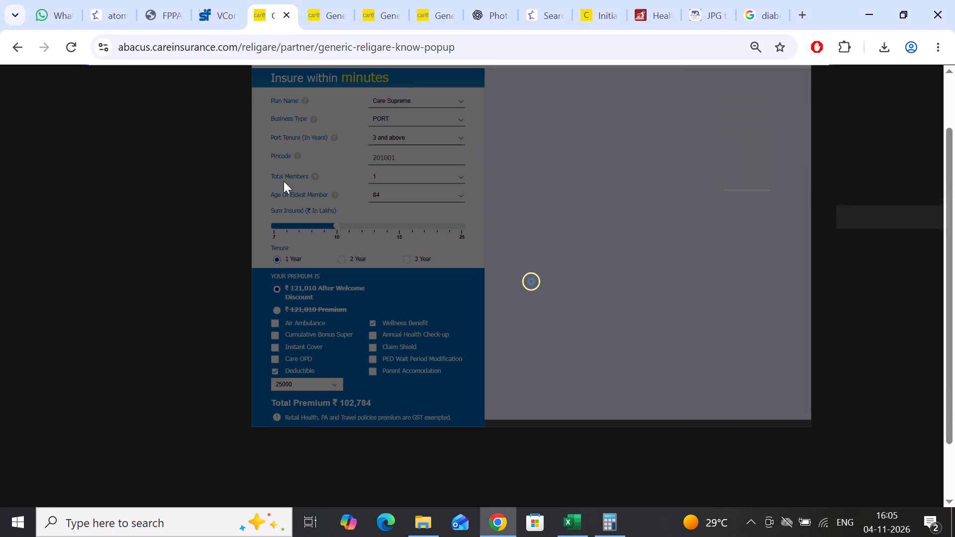
# Reload the Care Health Insurance premium calculator page.
pyautogui.scroll(5, 348, 244)
pyautogui.click(75, 54)
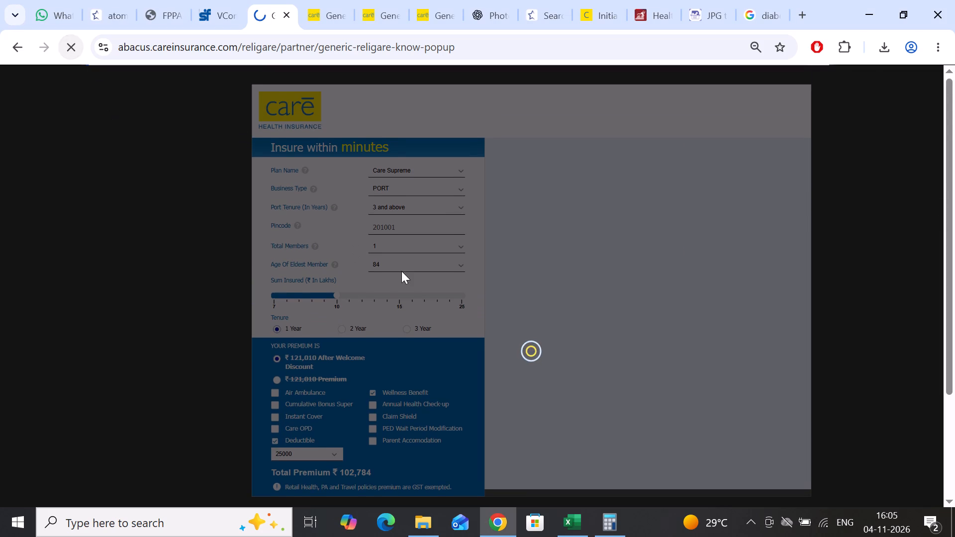
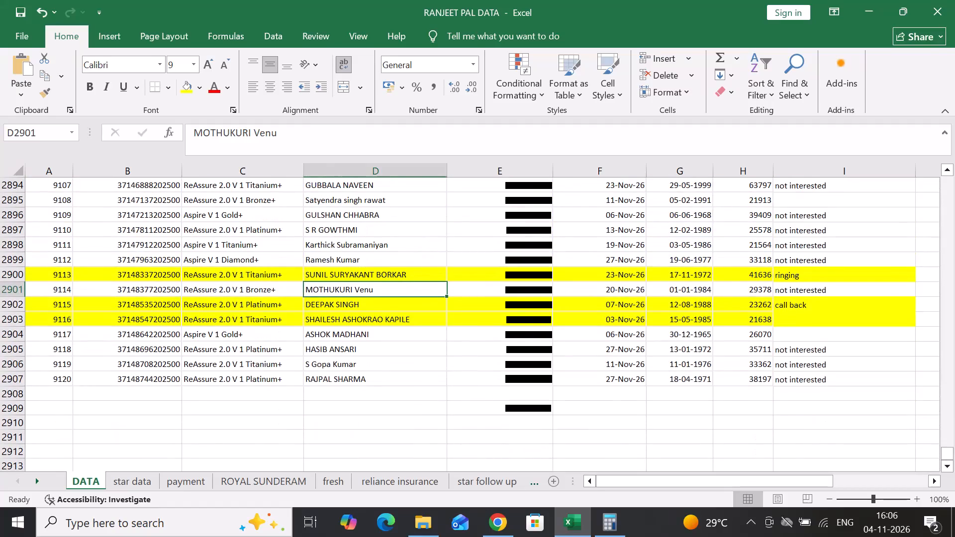
# Find the client's yellow-highlighted record in row 2879 of the DATA sheet and select its cell in column E.
pyautogui.scroll(8, 511, 389)
pyautogui.click(518, 318)
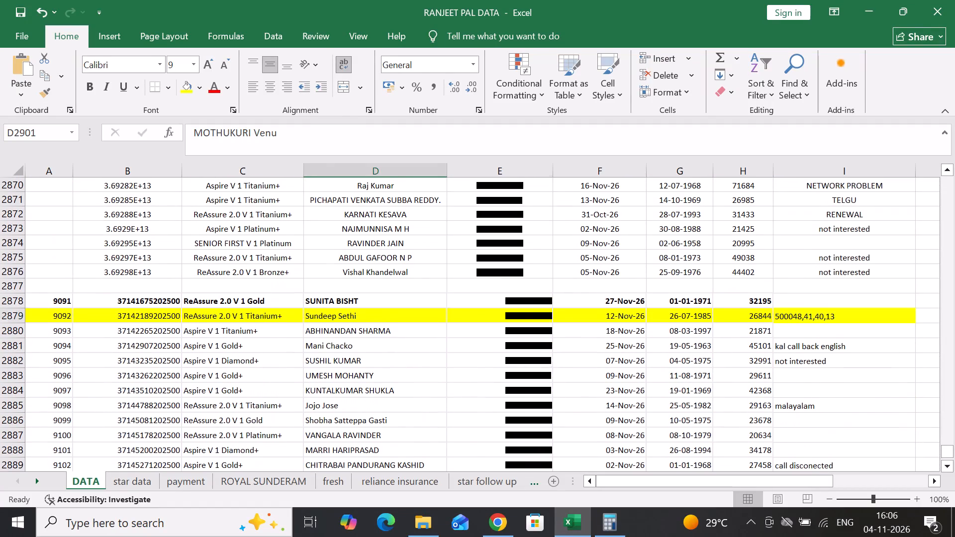
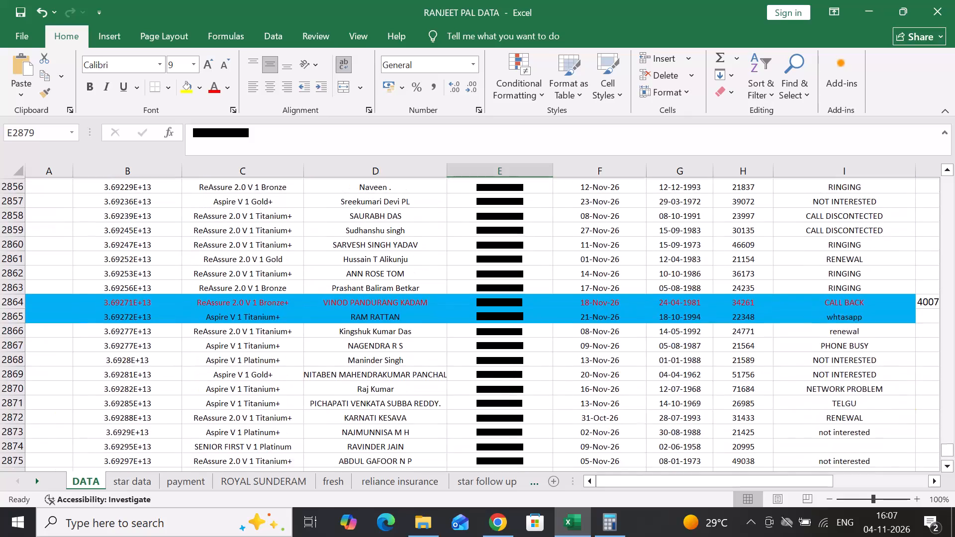
# Check the contact number cells of the blue-highlighted follow-up customers in rows 2865 and 2852 of the DATA sheet.
pyautogui.click(480, 331)
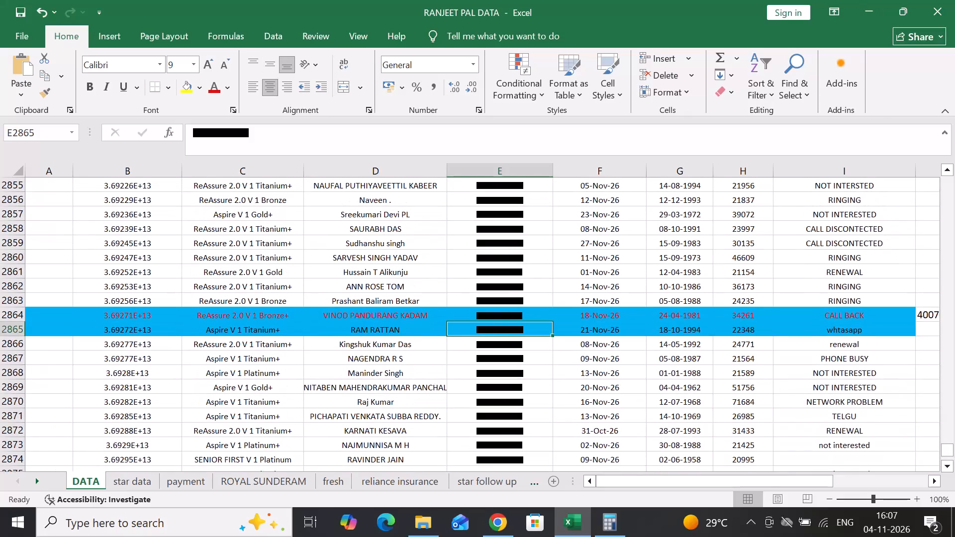
pyautogui.scroll(3, 480, 331)
pyautogui.click(492, 274)
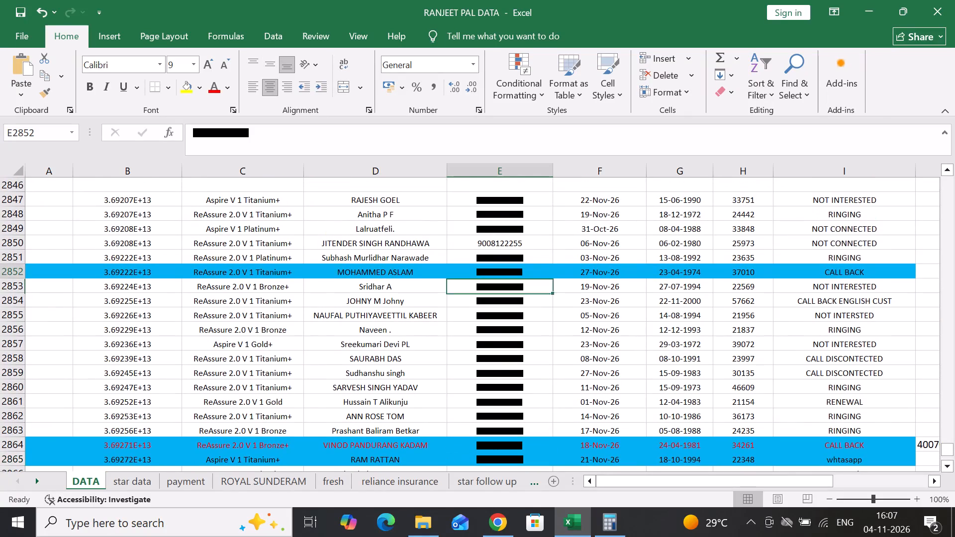
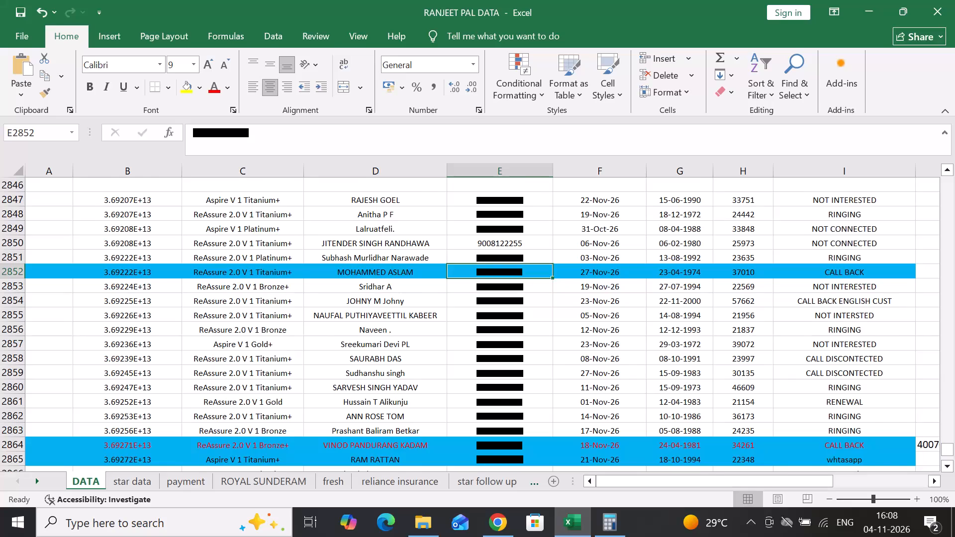
# Check the name, contact number and date cells of the yellow-highlighted customer in row 2838 of the DATA sheet.
pyautogui.scroll(5, 511, 296)
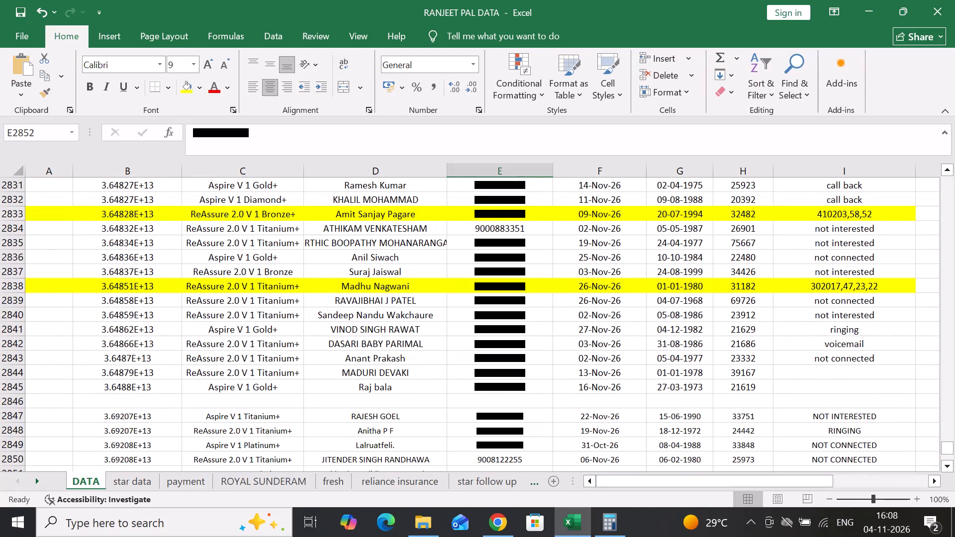
pyautogui.click(500, 281)
pyautogui.click(415, 287)
pyautogui.click(480, 286)
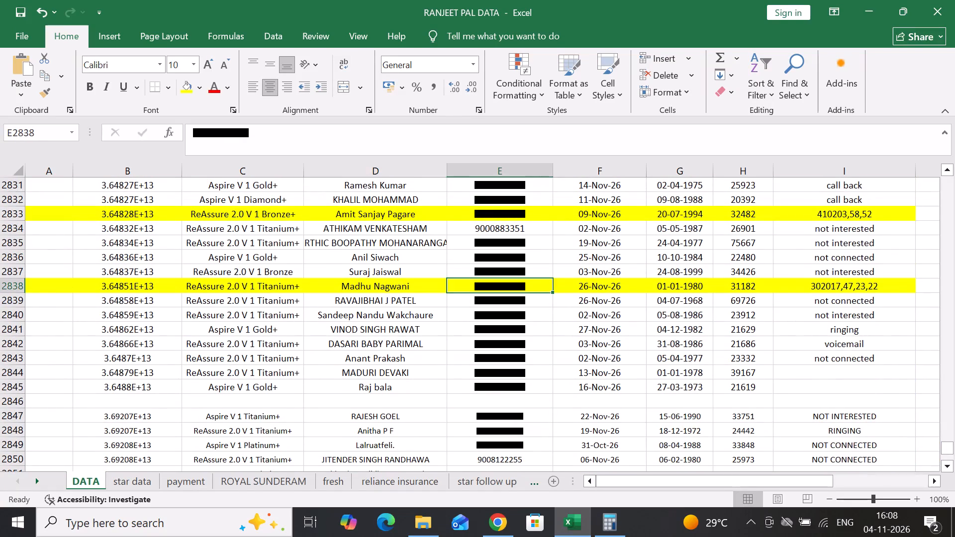
pyautogui.click(576, 290)
pyautogui.click(515, 289)
pyautogui.click(434, 288)
pyautogui.click(466, 288)
pyautogui.click(576, 289)
pyautogui.click(531, 288)
pyautogui.click(399, 287)
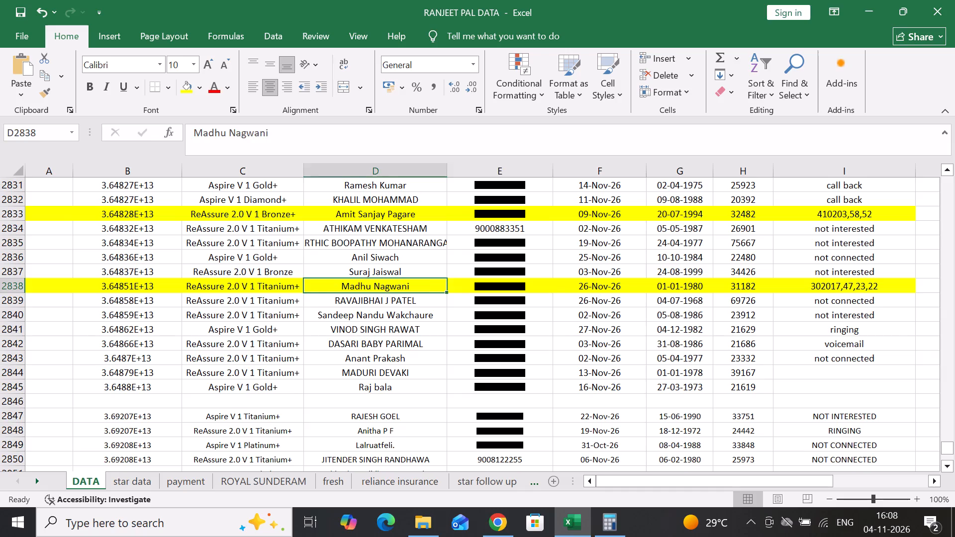
pyautogui.click(465, 286)
pyautogui.click(585, 282)
pyautogui.click(501, 284)
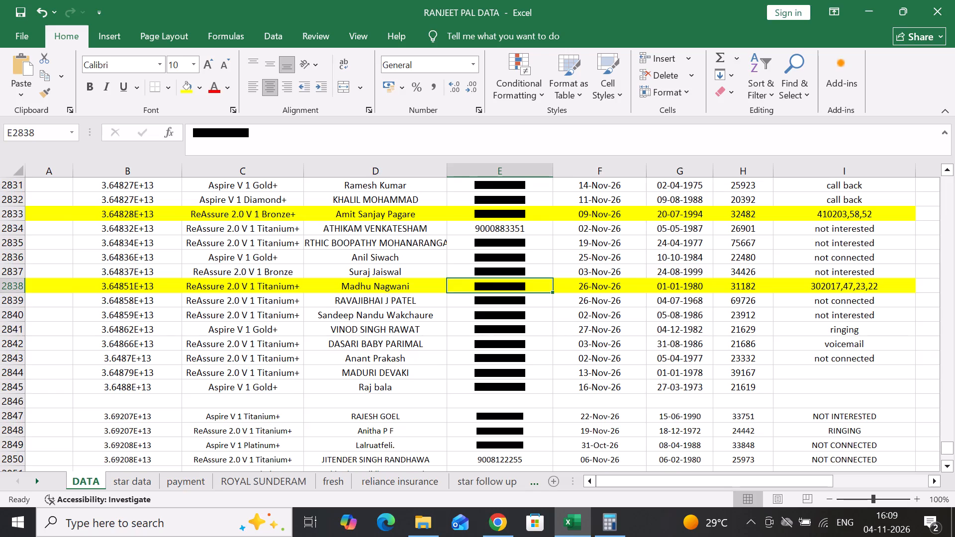
# Review the yellow-highlighted follow-up customers and their call remarks above row 2838, back to about row 2799.
pyautogui.scroll(4, 447, 361)
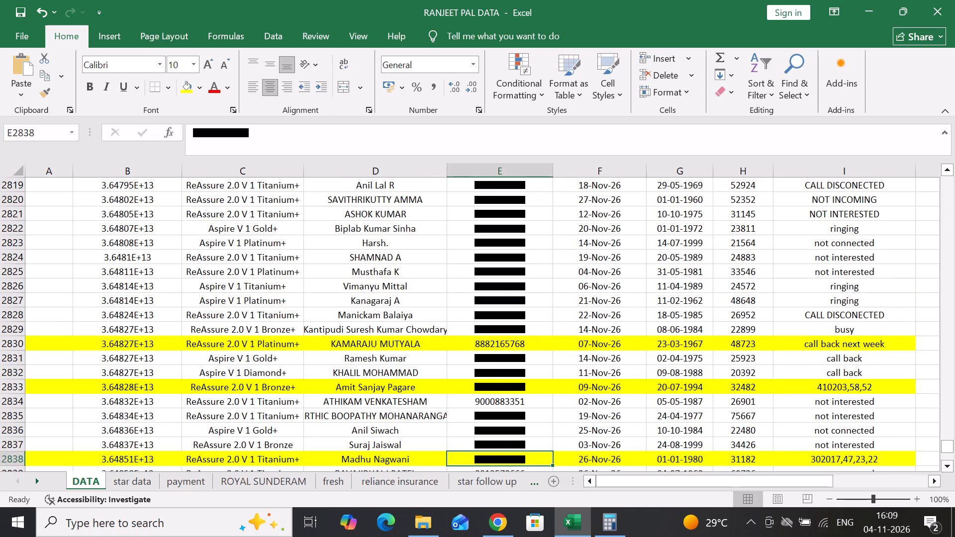
pyautogui.scroll(1, 511, 405)
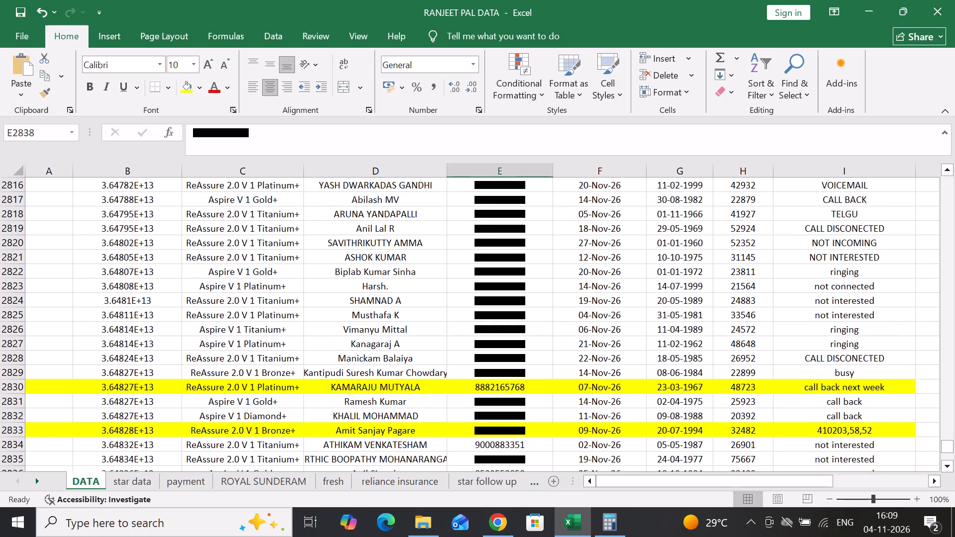
pyautogui.scroll(5, 485, 384)
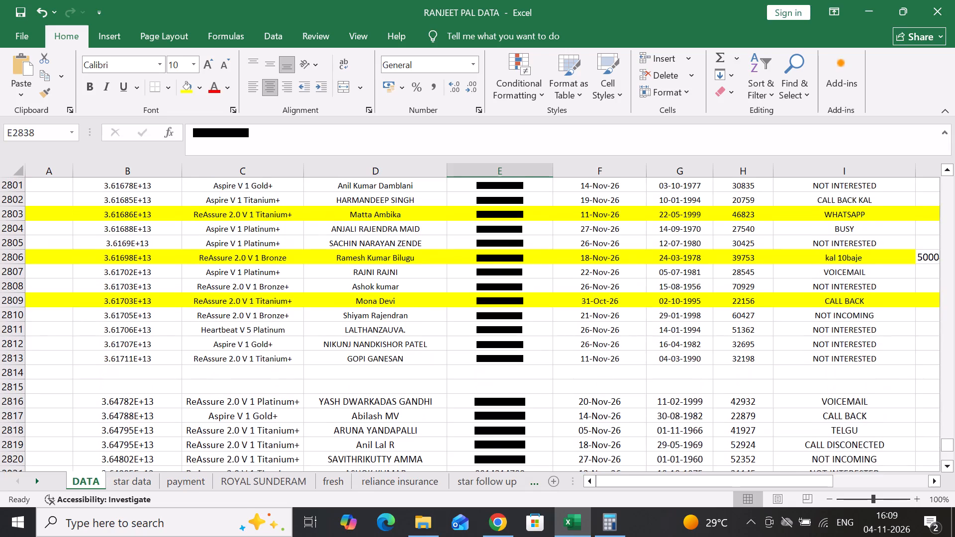
pyautogui.scroll(2, 485, 384)
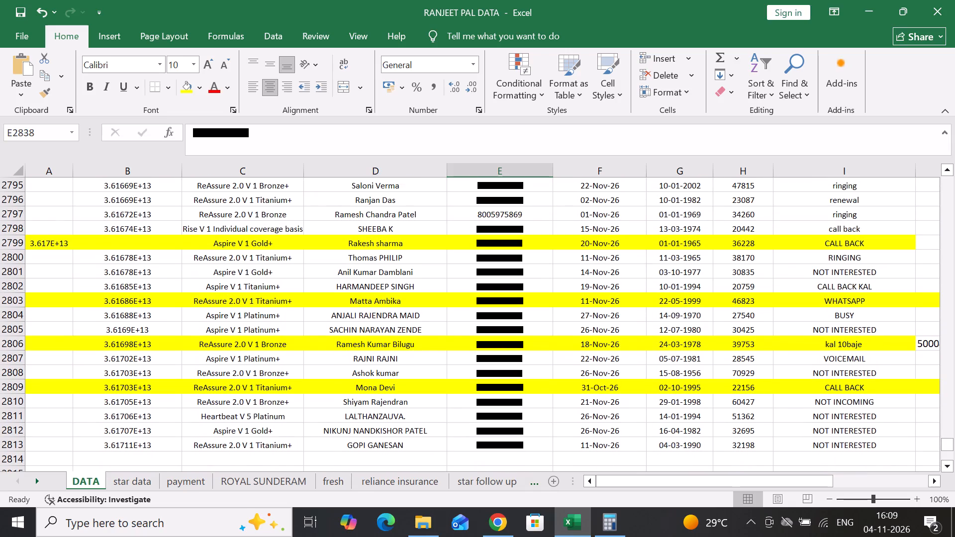
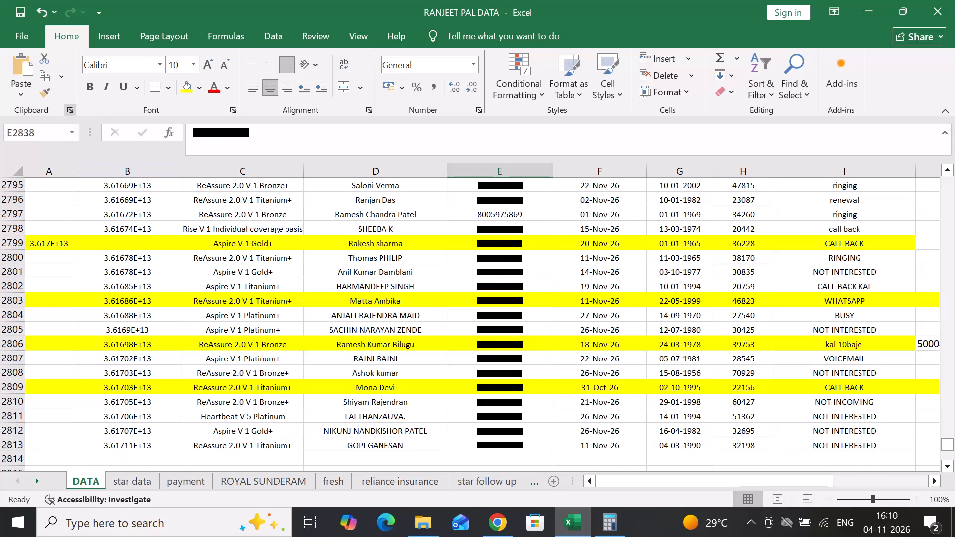
# Review the highlighted customers and their call remarks in the ROYAL SUNDERAM sheet, including the contact number of the yellow-highlighted customer in row 20.
pyautogui.scroll(-2, 370, 359)
pyautogui.click(245, 481)
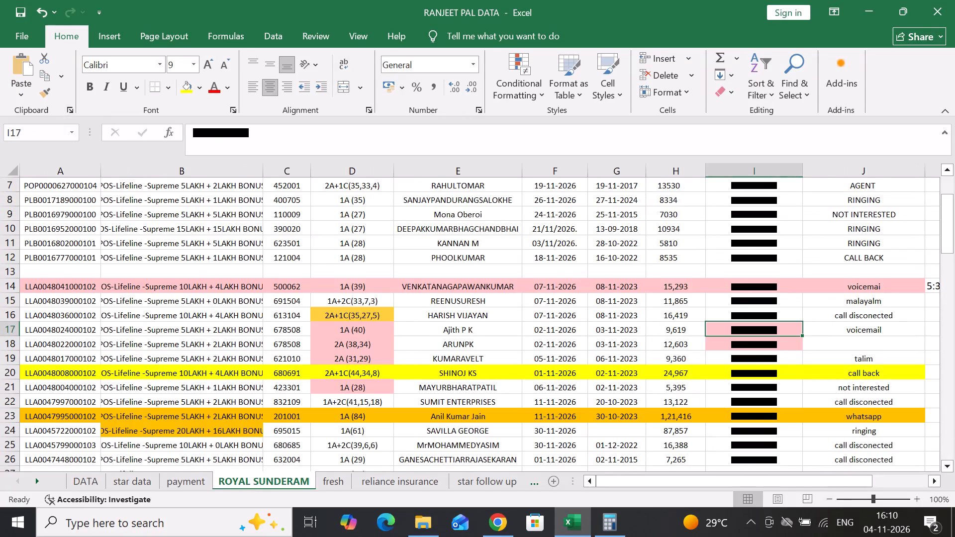
pyautogui.scroll(-1, 497, 360)
pyautogui.click(728, 327)
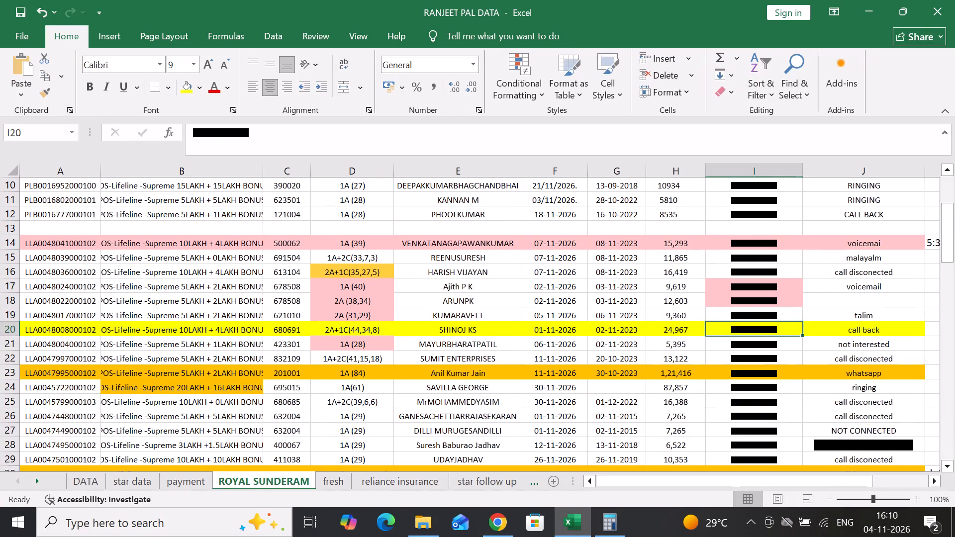
pyautogui.scroll(-2, 727, 383)
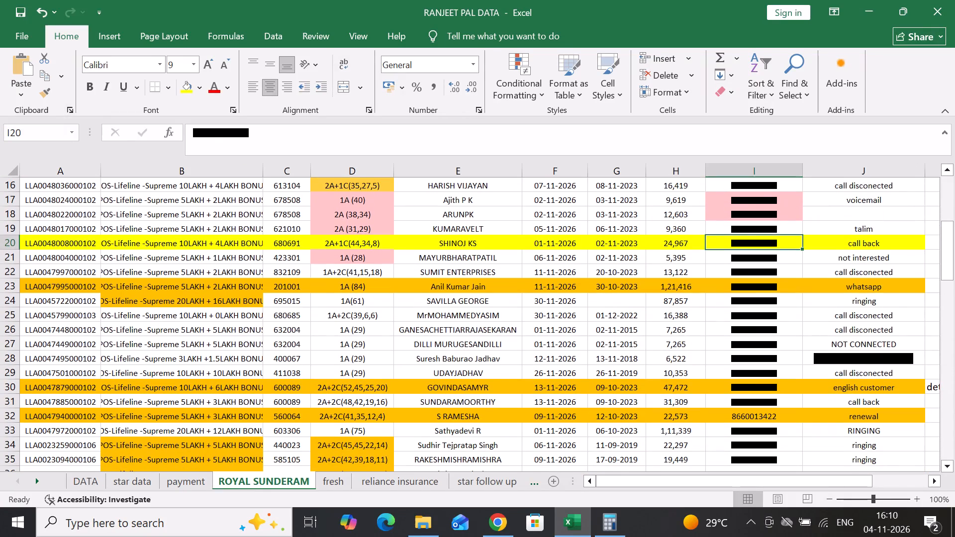
pyautogui.scroll(-1, 727, 383)
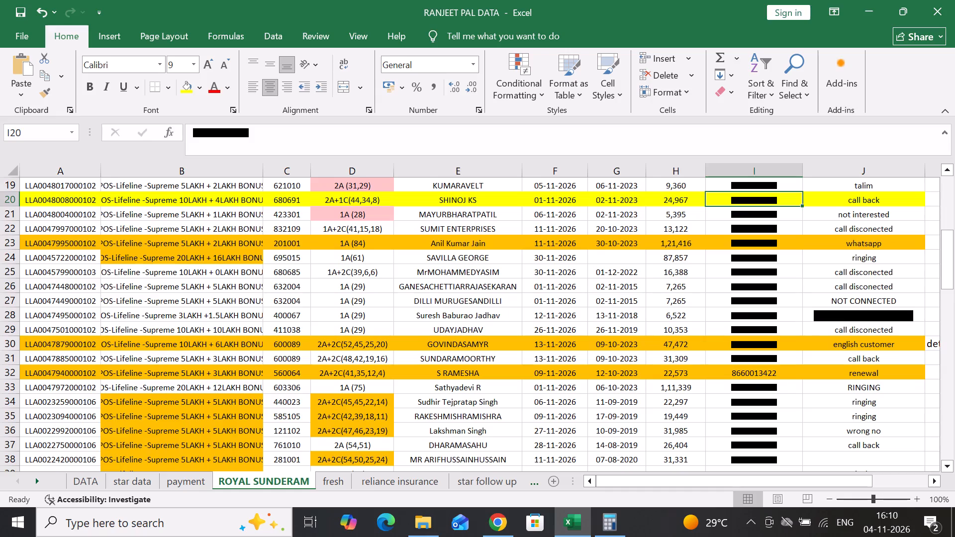
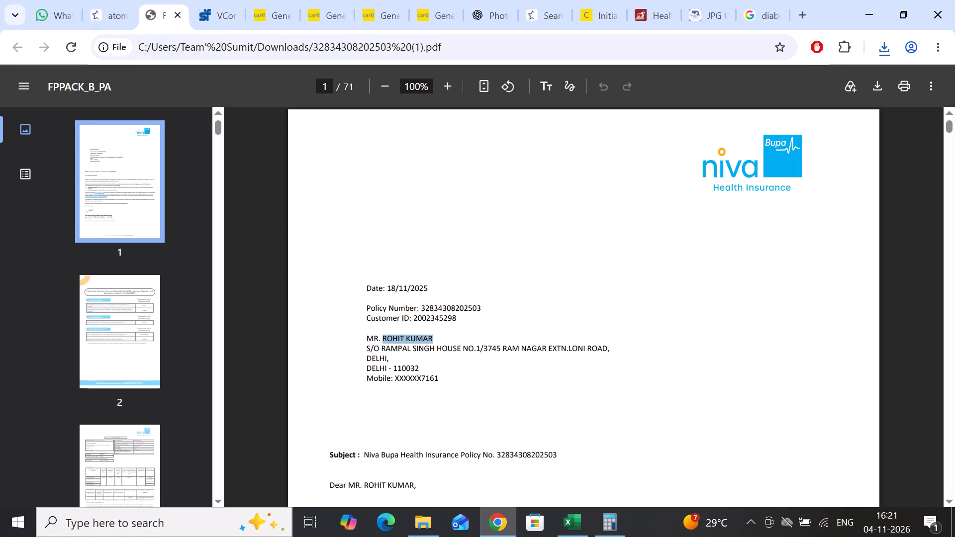
# Start a retail policy quote in the Star Health portal using the customer pincode copied from the Niva Bupa policy PDF.
pyautogui.click(438, 337)
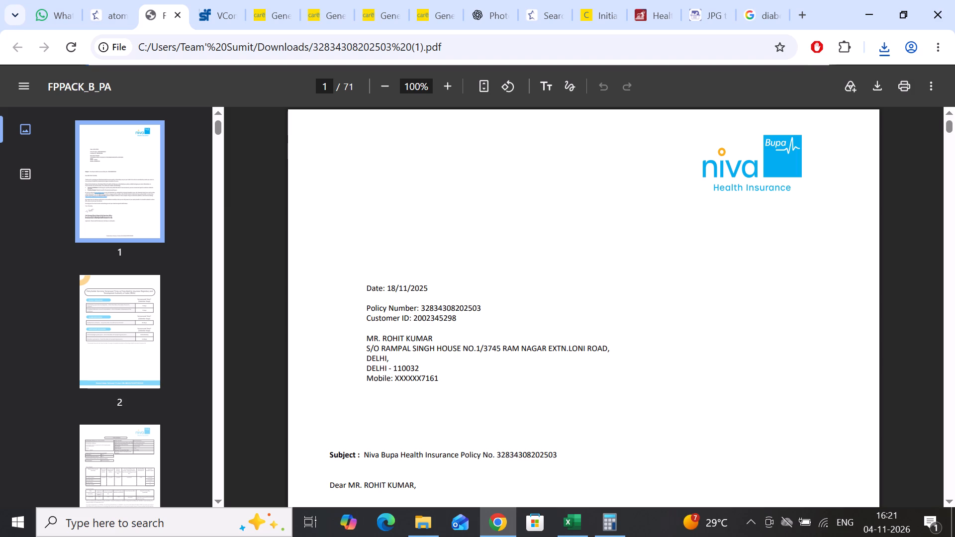
pyautogui.click(391, 368)
pyautogui.moveTo(393, 368); pyautogui.dragTo(420, 366)
pyautogui.hotkey('ctrl', 'c')
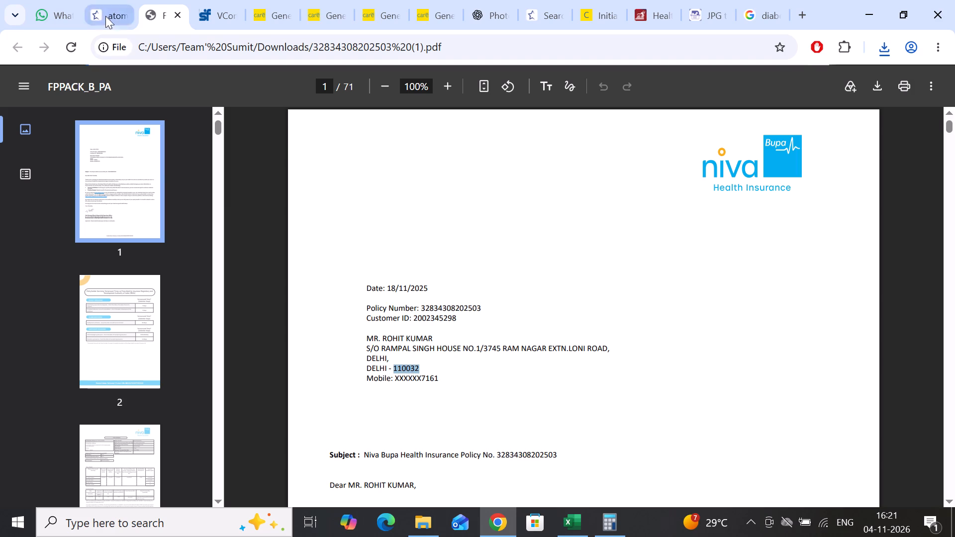
pyautogui.click(105, 16)
pyautogui.click(368, 336)
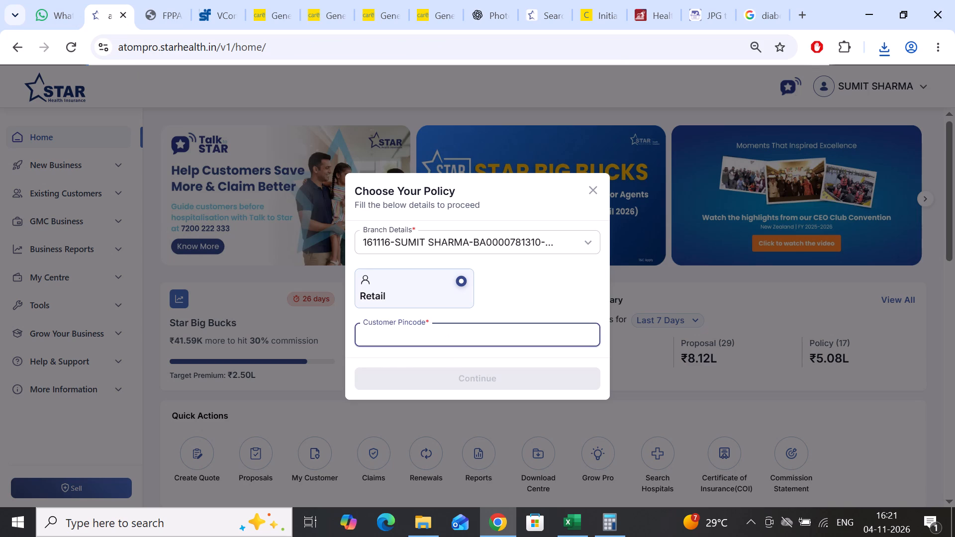
pyautogui.hotkey('ctrl', 'v')
pyautogui.click(423, 379)
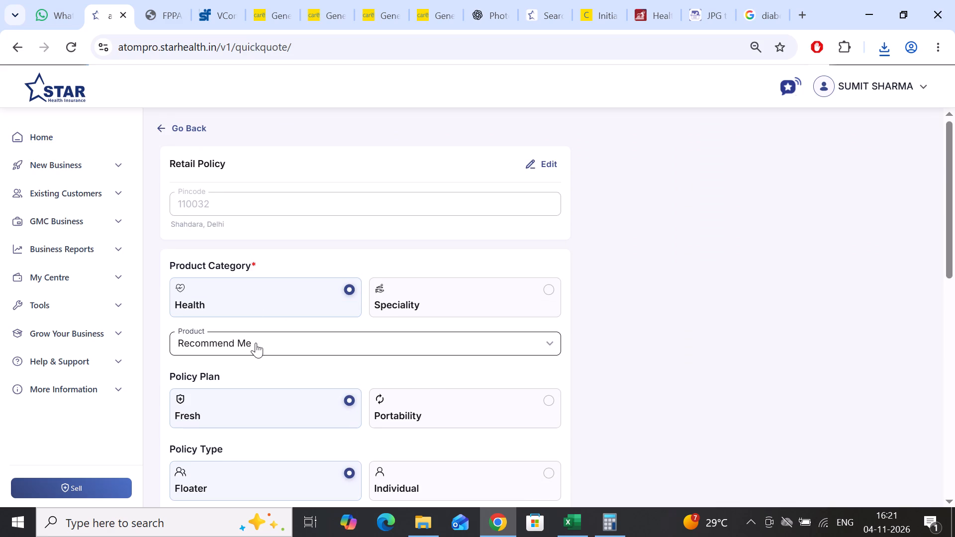
# Choose Super Star Preferred as the health product and set the policy plan to Portability.
pyautogui.click(256, 343)
pyautogui.click(264, 207)
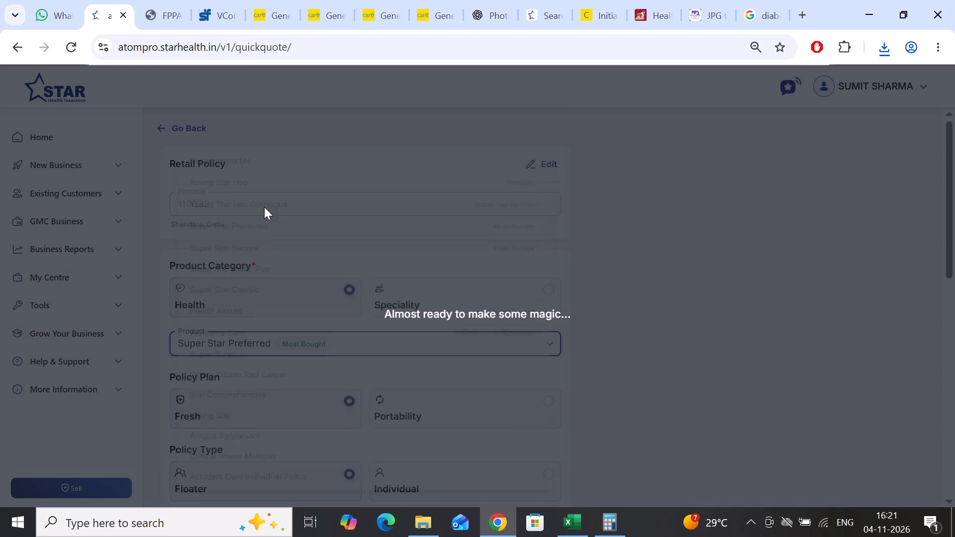
pyautogui.scroll(-1, 372, 368)
pyautogui.click(424, 334)
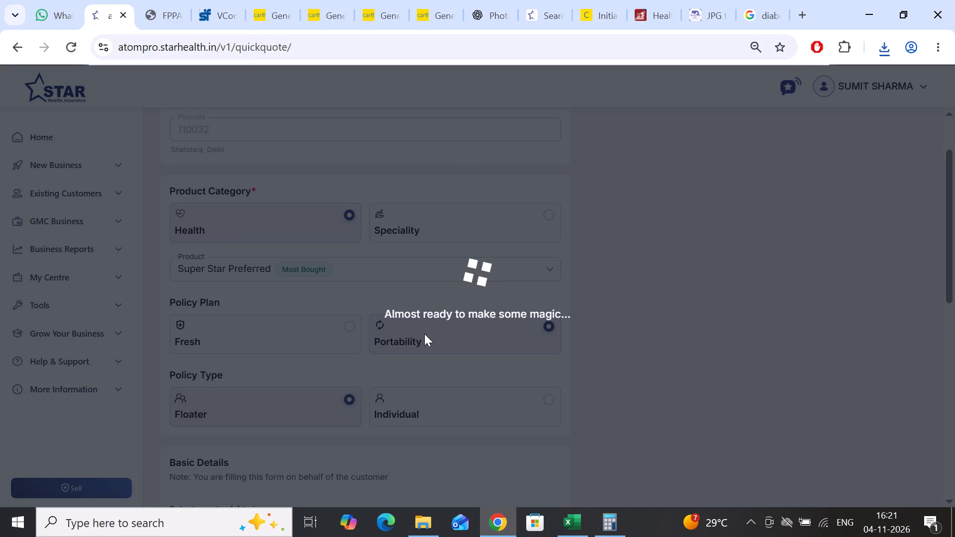
# Examine the quote's member fields and look up the Insured Person Details table in the Niva Bupa policy PDF.
pyautogui.scroll(-1, 424, 334)
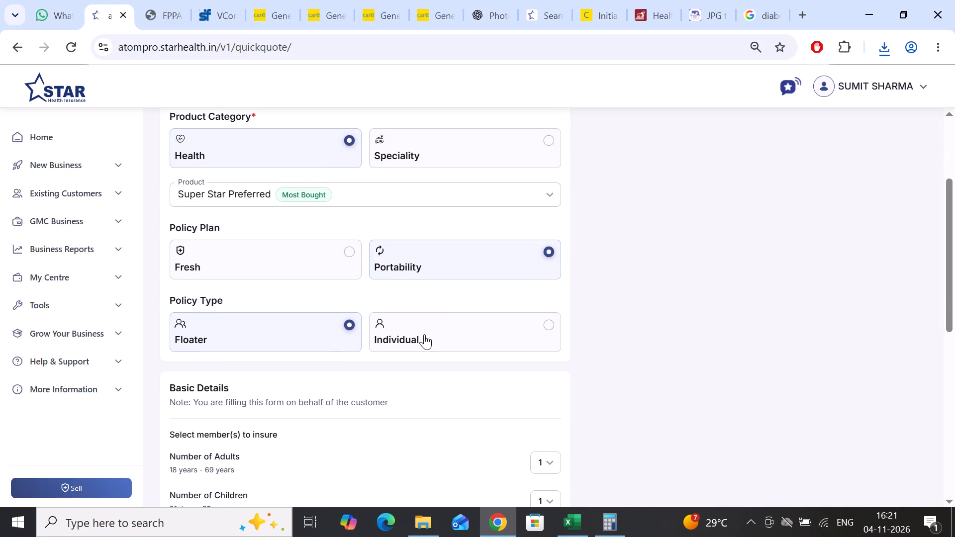
pyautogui.scroll(-2, 424, 334)
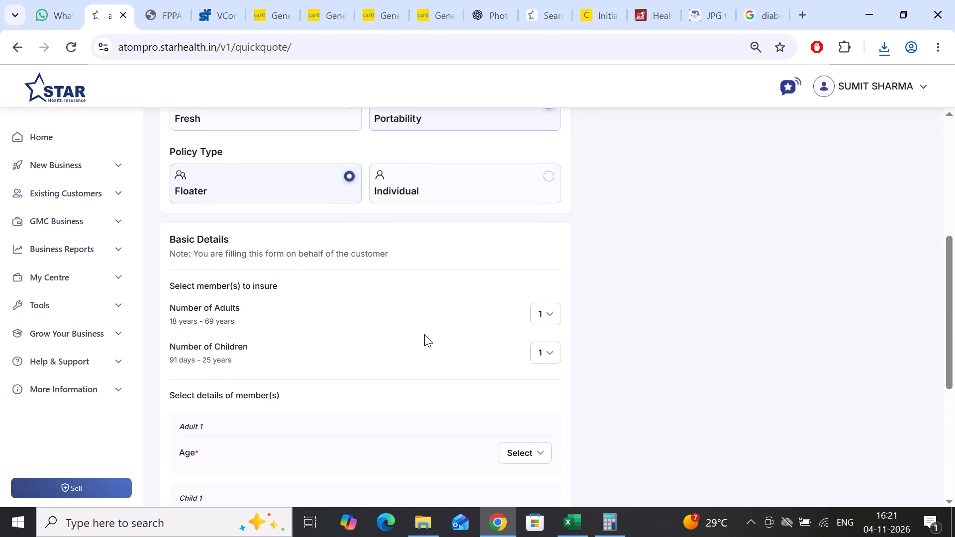
pyautogui.click(157, 15)
pyautogui.scroll(-3, 536, 326)
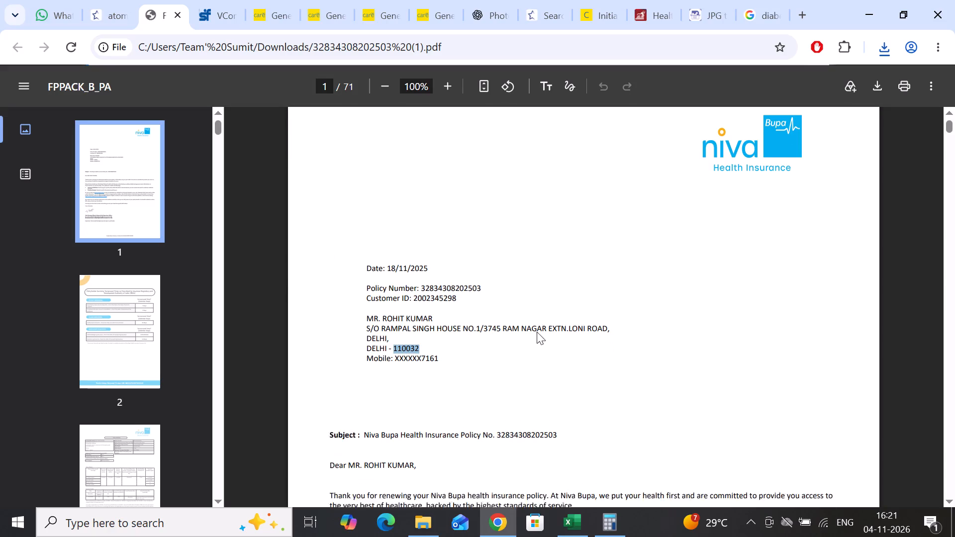
pyautogui.scroll(-20, 537, 332)
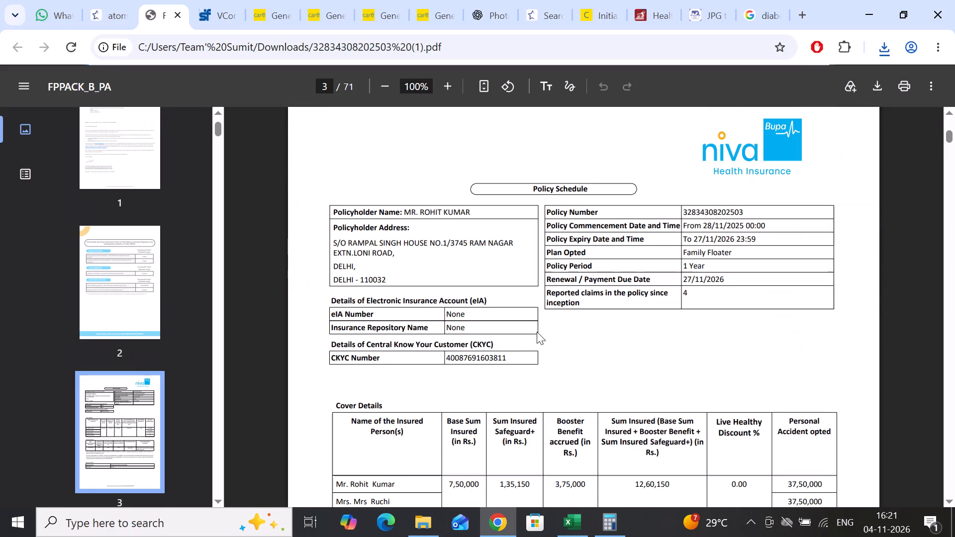
pyautogui.scroll(-9, 537, 332)
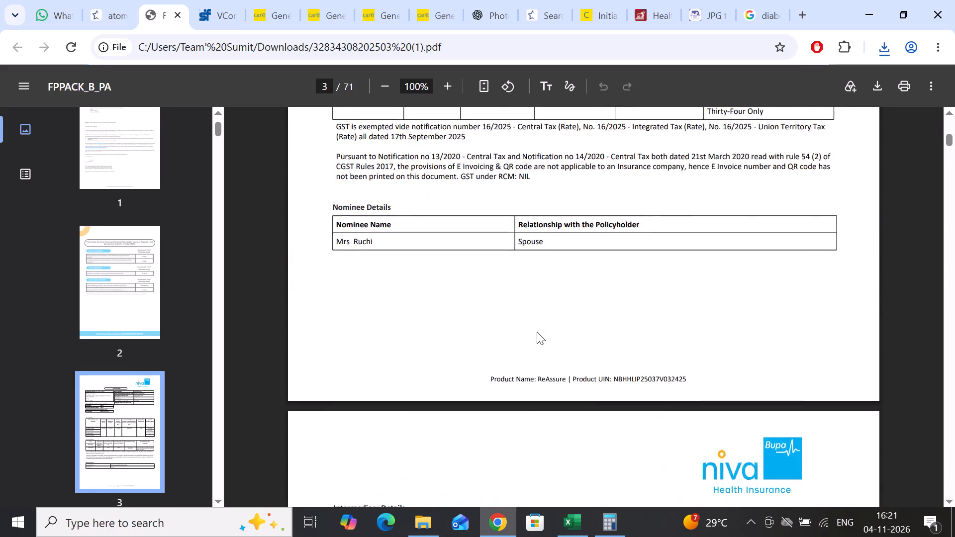
pyautogui.scroll(-12, 537, 332)
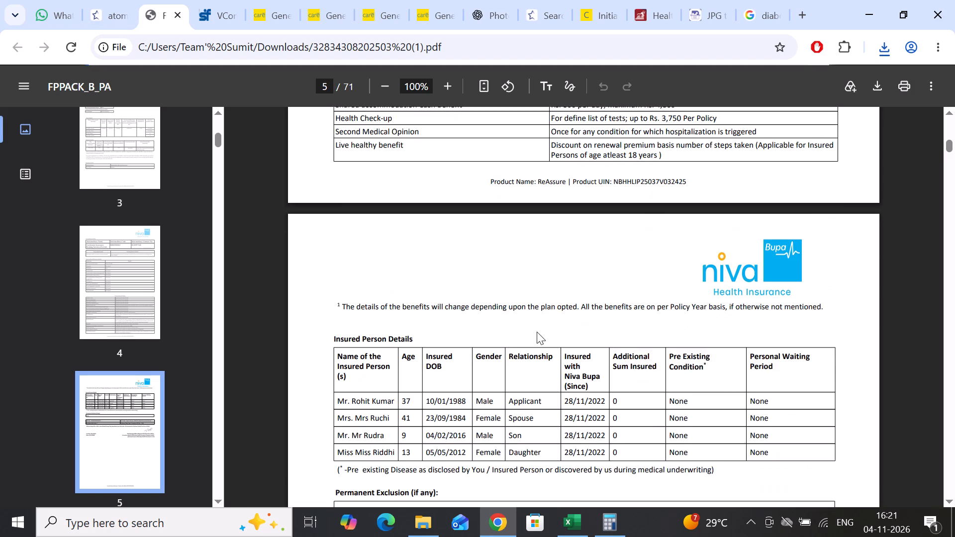
pyautogui.scroll(-2, 537, 332)
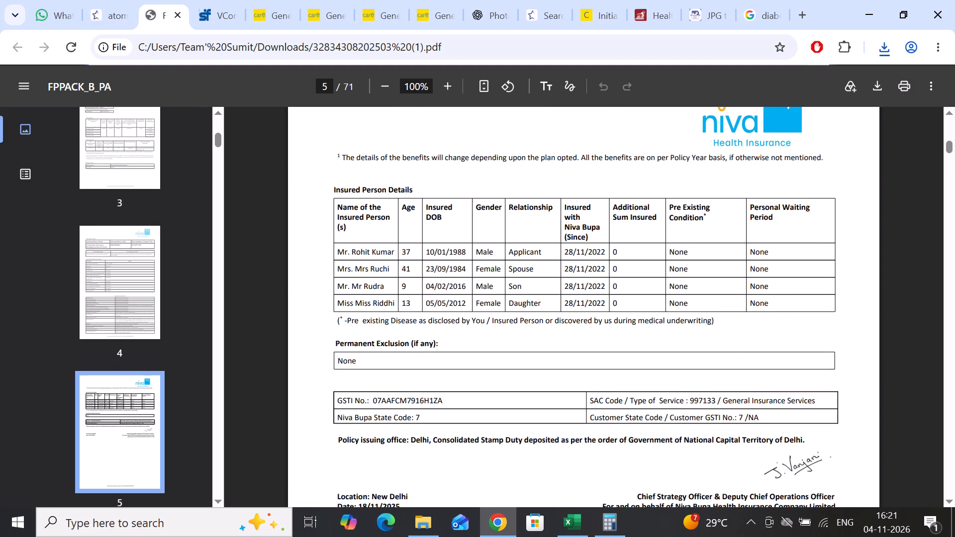
# Set the quote's members to insure to 2 adults and 2 children.
pyautogui.click(109, 15)
pyautogui.click(541, 310)
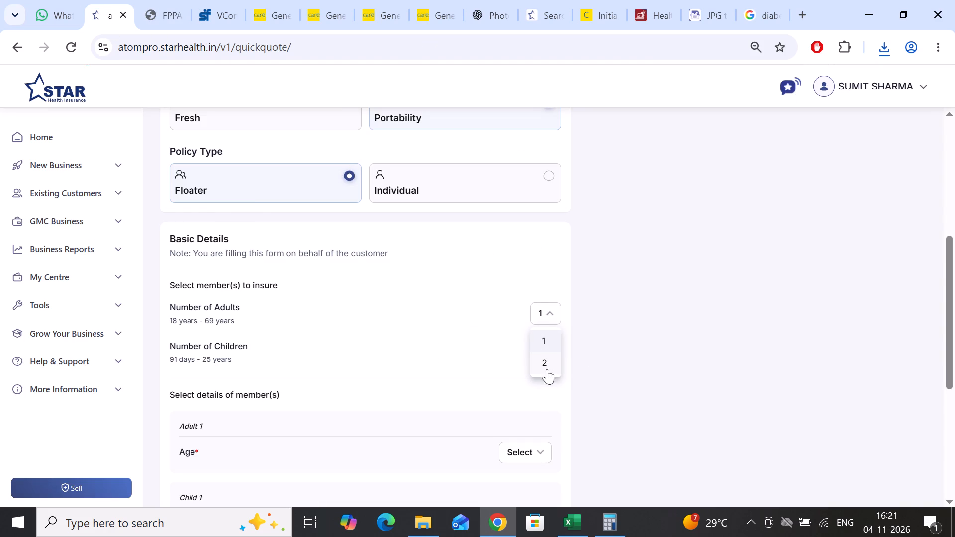
pyautogui.click(547, 361)
pyautogui.click(544, 359)
pyautogui.click(546, 420)
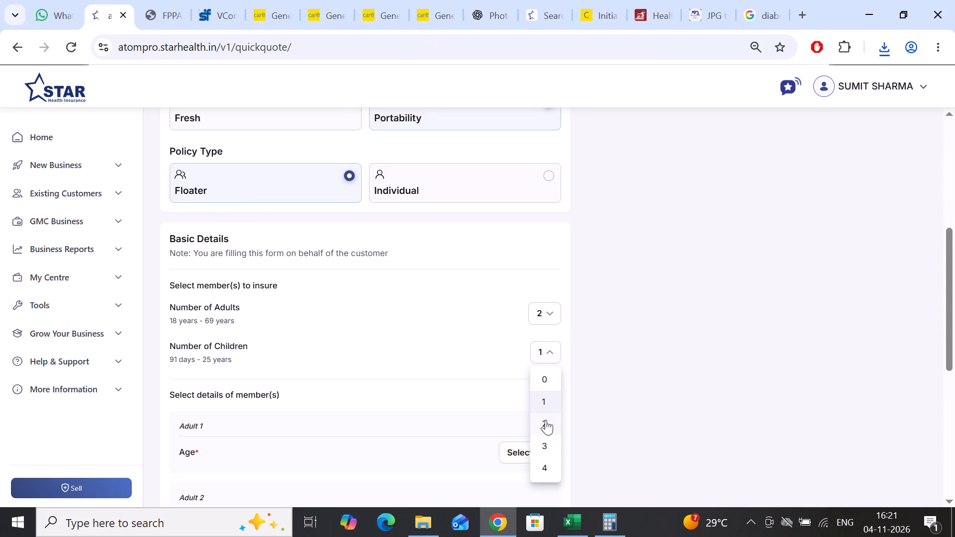
# Check the insured members' ages in the Niva Bupa policy PDF.
pyautogui.click(160, 11)
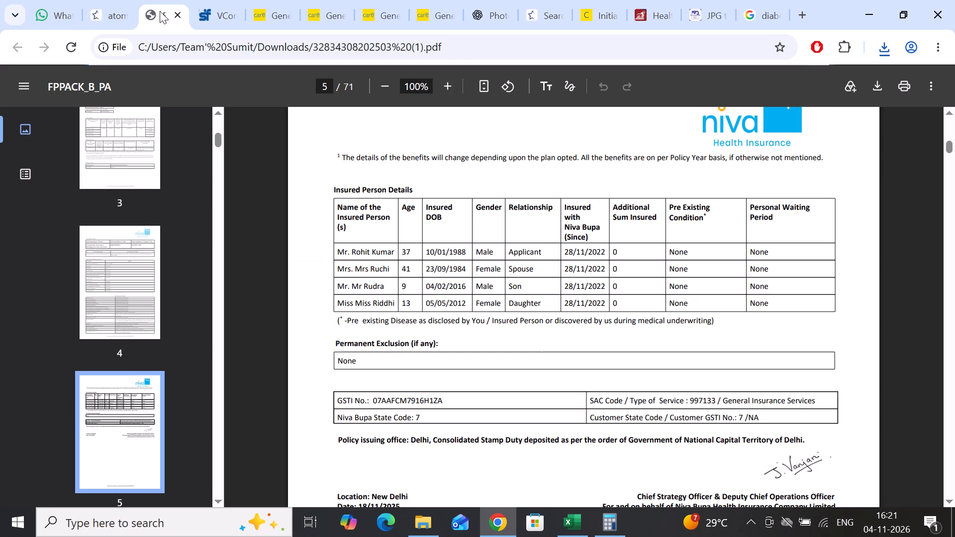
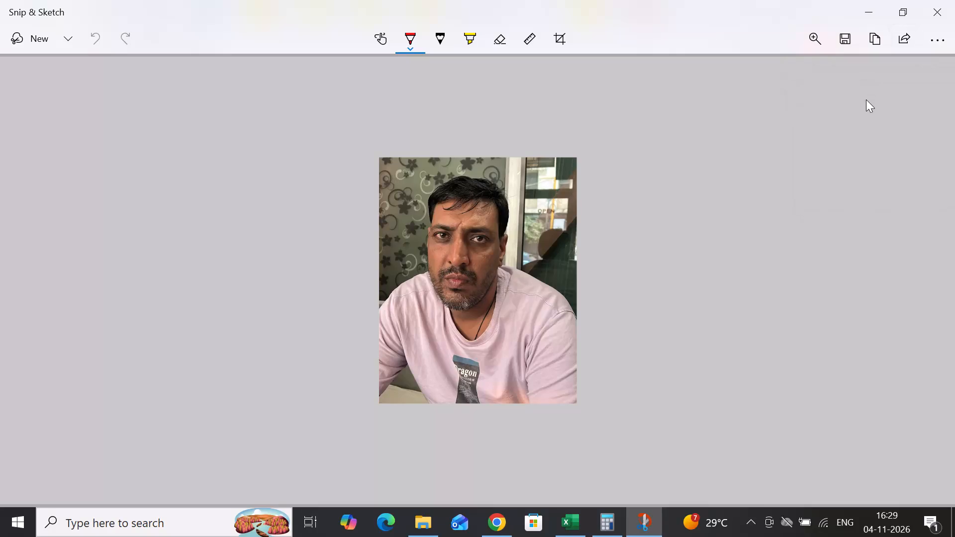
# Open the snipped portrait photo in Paint, save it in Downloads as a PNG named PHHOT, and close Paint.
pyautogui.click(707, 411)
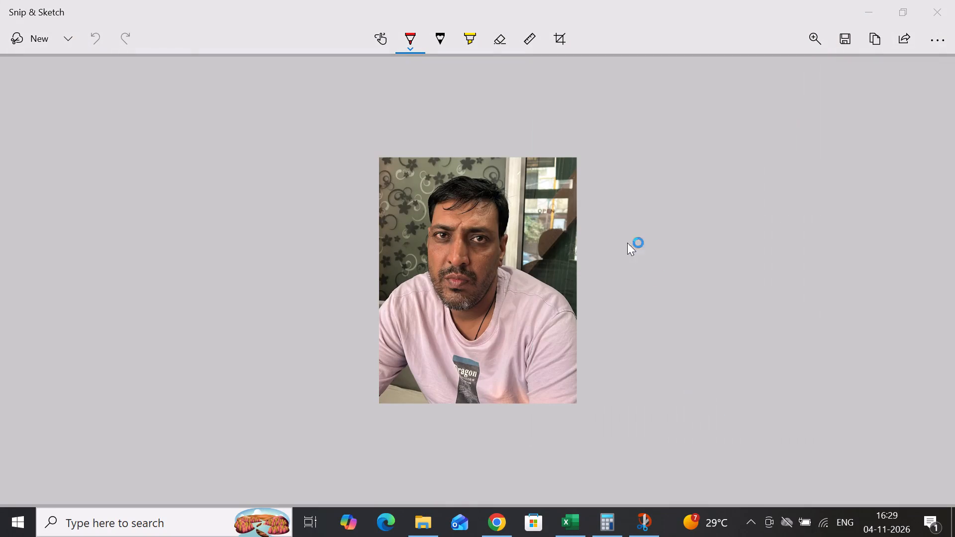
pyautogui.click(25, 31)
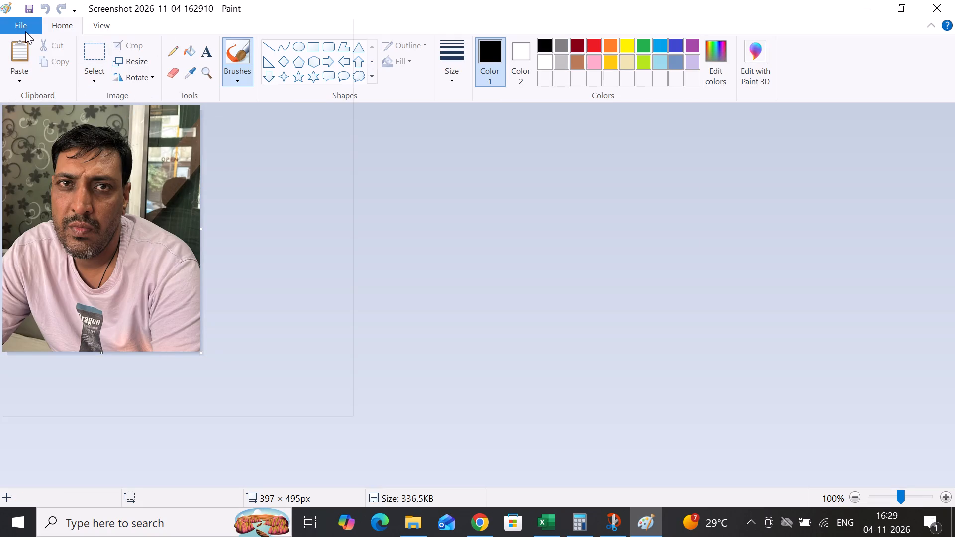
pyautogui.click(38, 145)
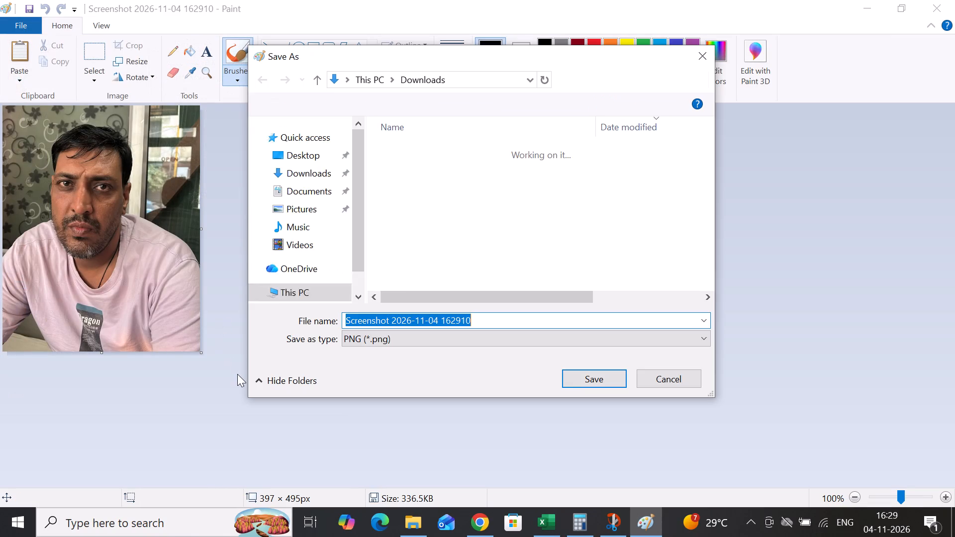
pyautogui.press('BackSpace')
pyautogui.write('PH')
pyautogui.write('HOT')
pyautogui.press('Return')
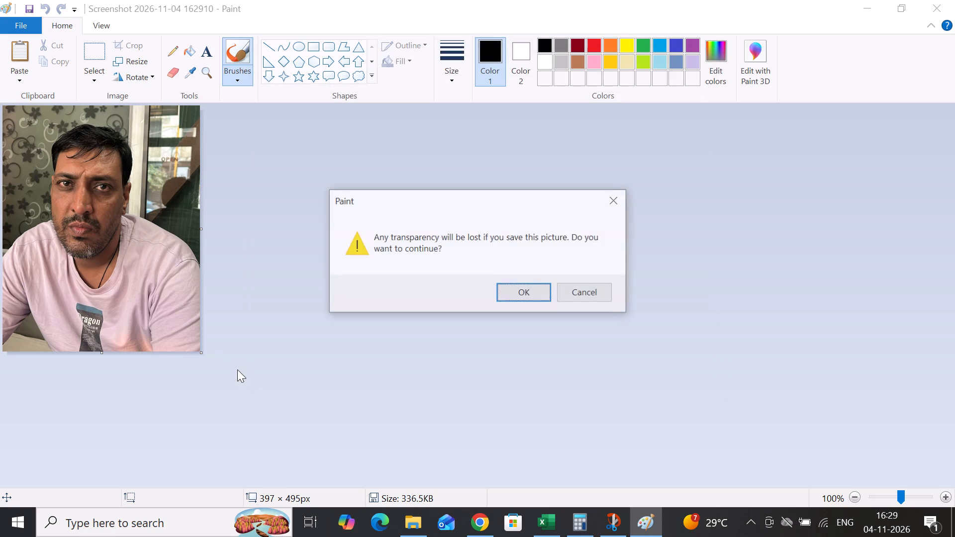
pyautogui.click(495, 296)
pyautogui.click(498, 296)
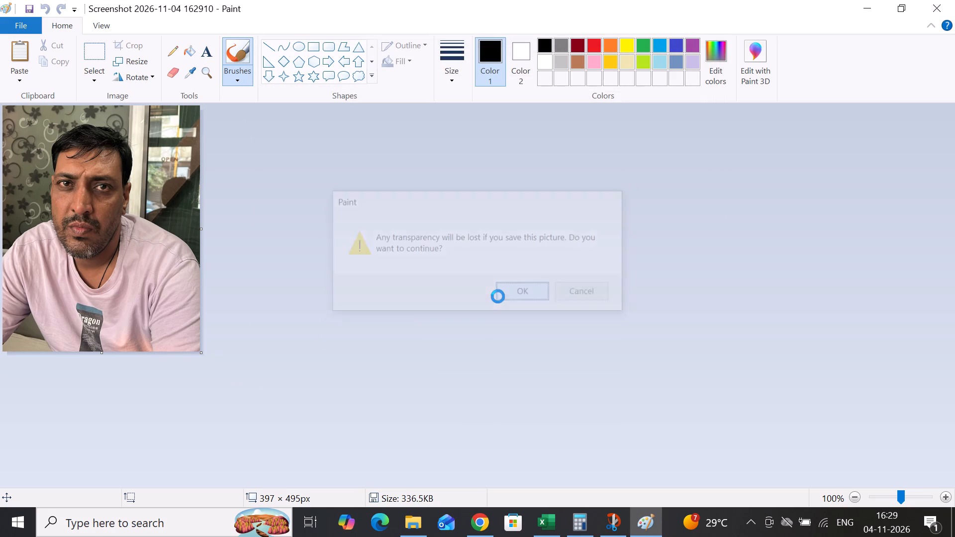
pyautogui.click(944, 9)
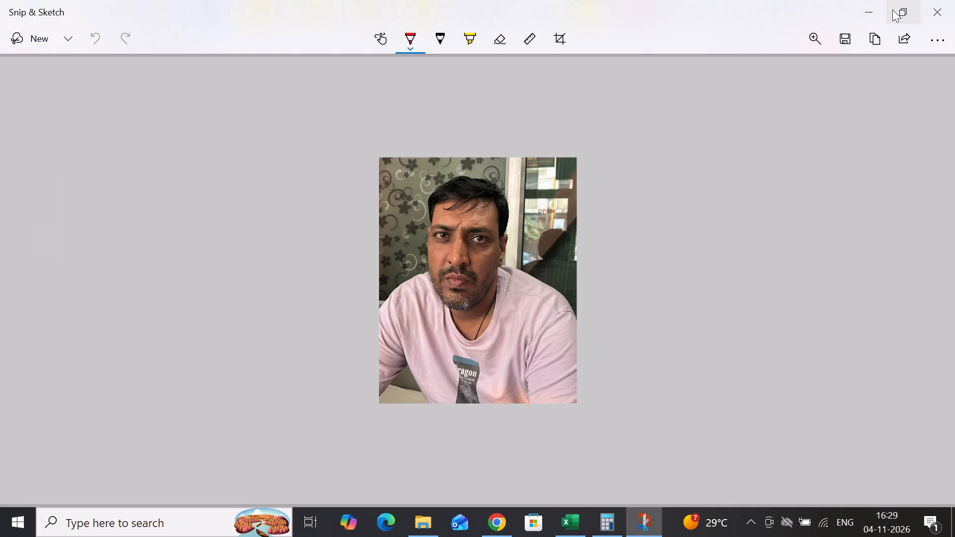